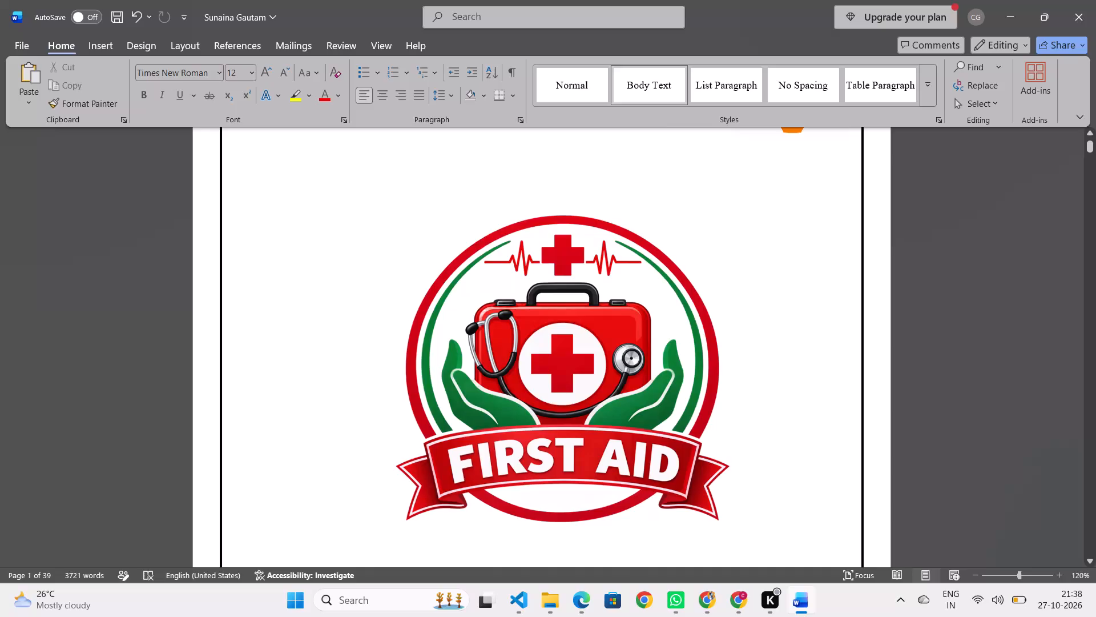
Examine the cover page's college heading, logo and First Aid illustration.
scroll(892, 387, down, 4)
scroll(879, 390, up, 7)
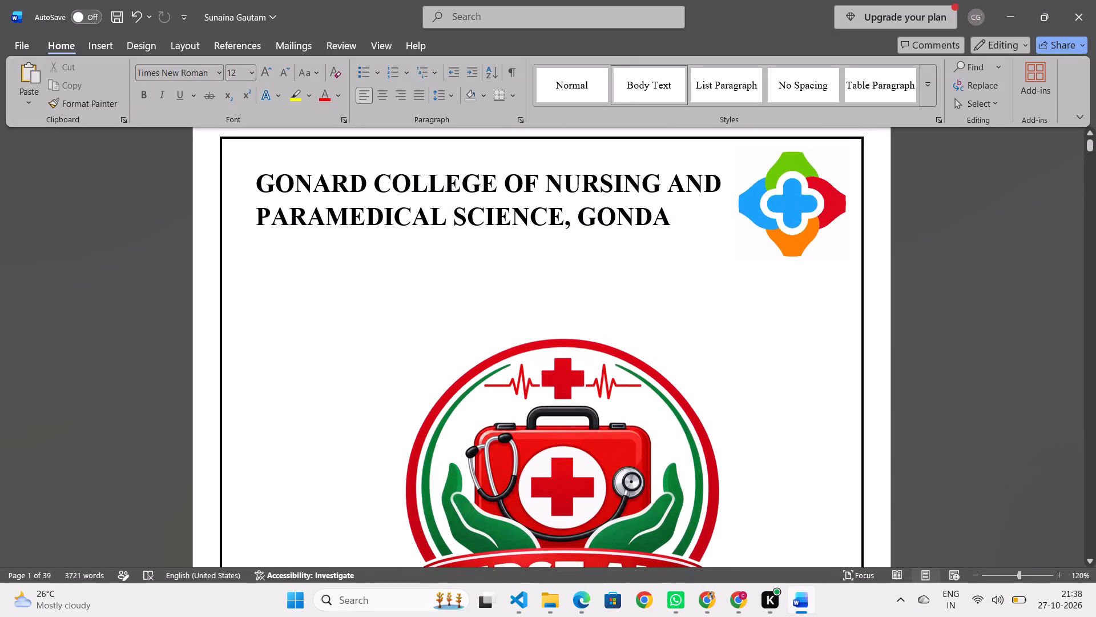
scroll(462, 317, down, 1)
scroll(462, 317, up, 3)
scroll(462, 317, down, 4)
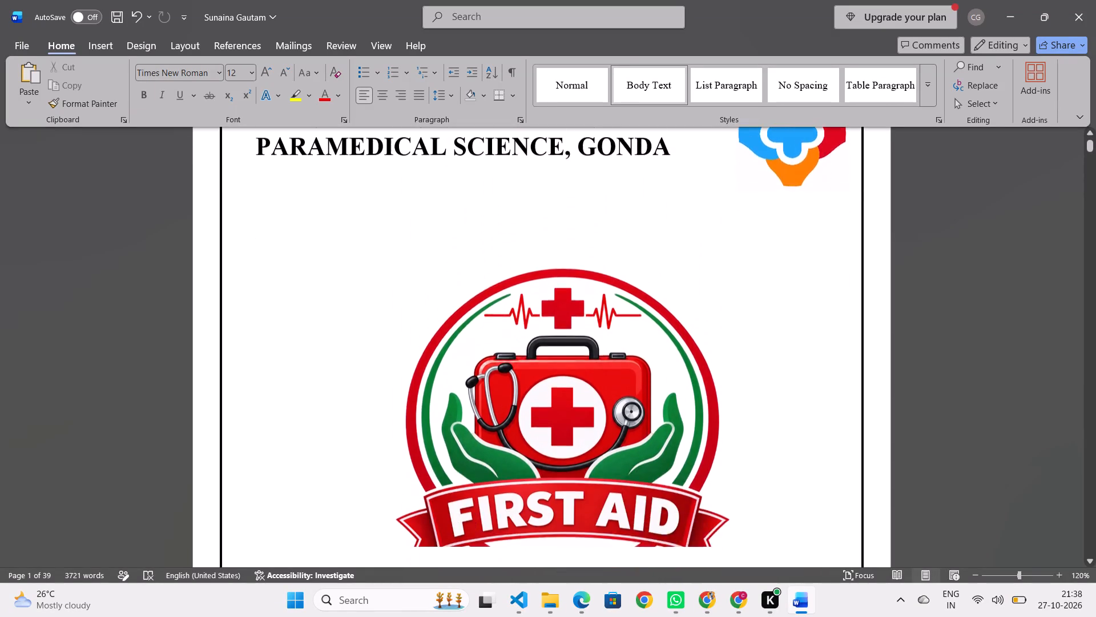
scroll(462, 318, down, 6)
scroll(462, 318, up, 2)
scroll(462, 318, down, 1)
scroll(462, 318, up, 9)
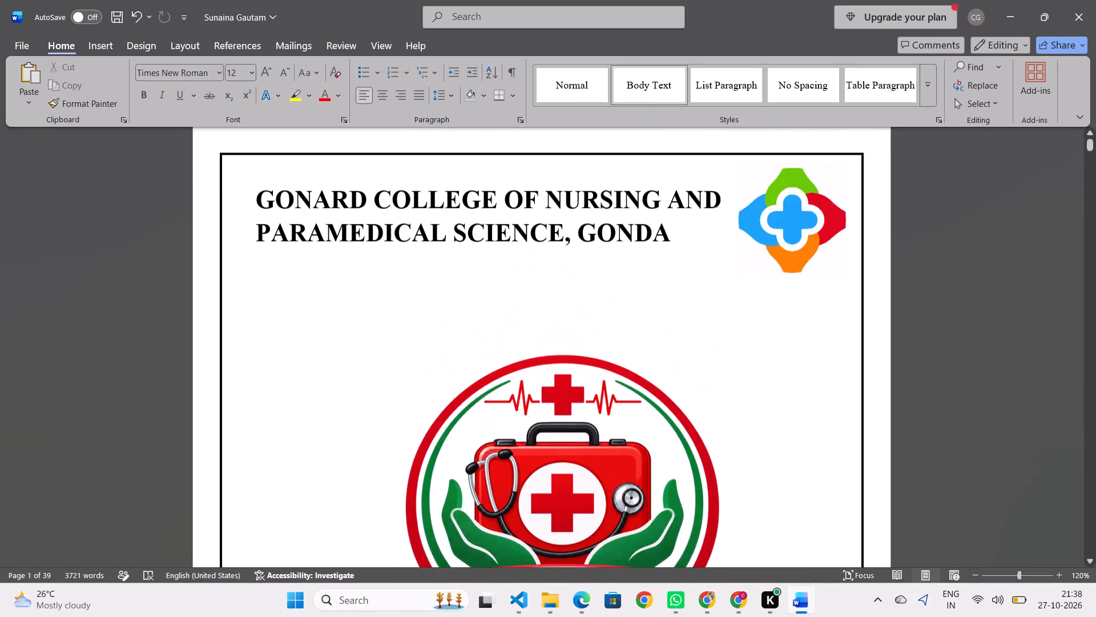
Place the text cursor directly before "(M.Sc. Nursing)" in the submission details at the bottom of the cover page.
scroll(462, 318, down, 17)
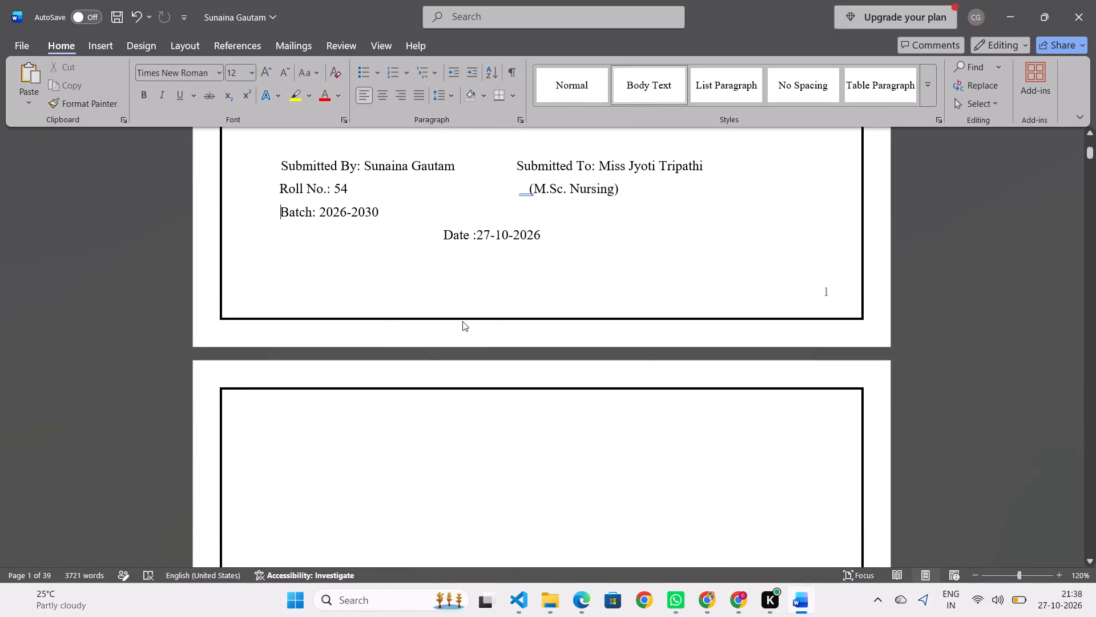
scroll(462, 321, up, 3)
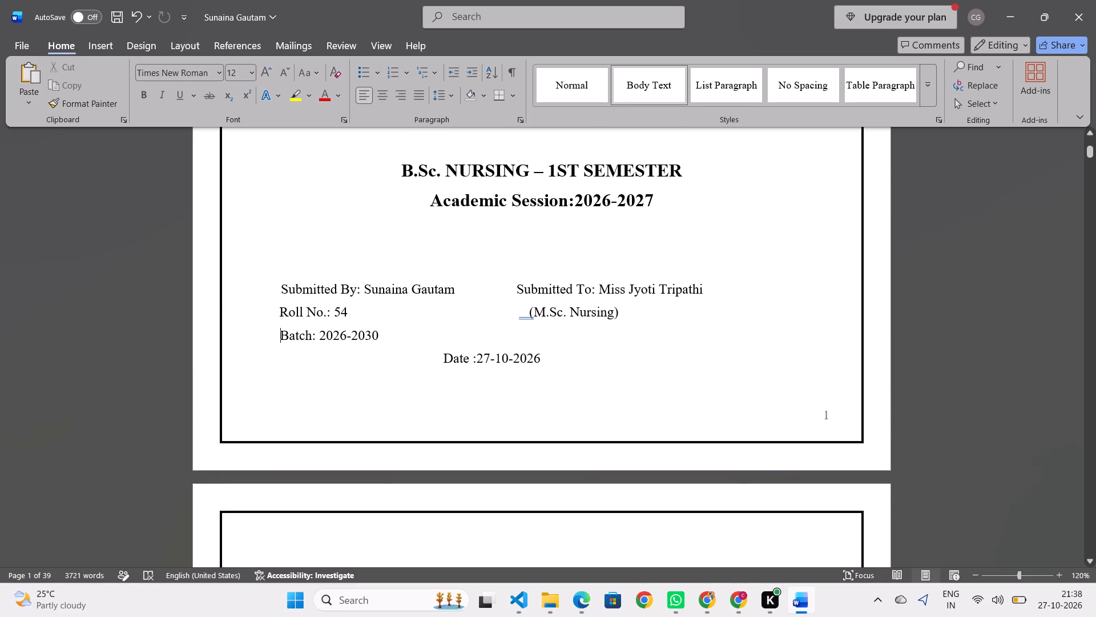
click(529, 313)
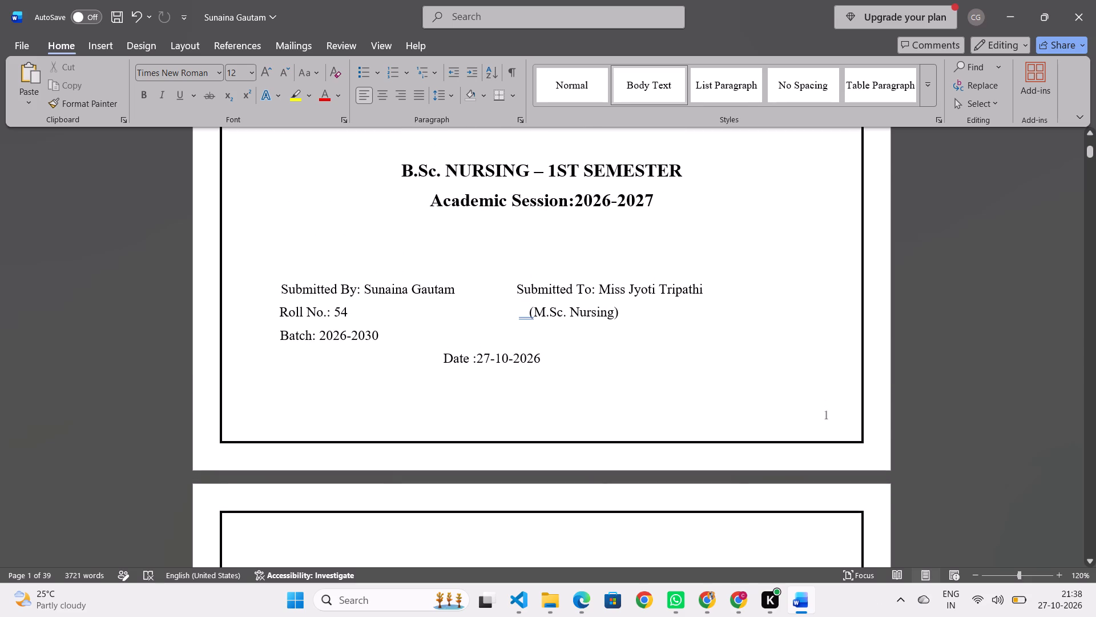
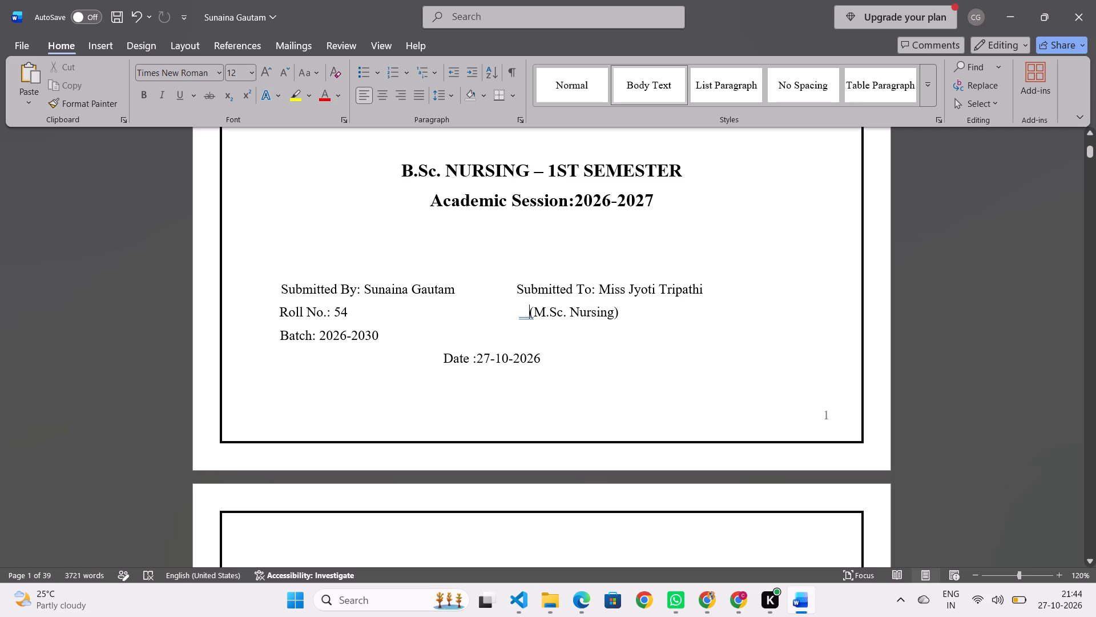
Place the text cursor directly before "Date" in the submission details.
click(441, 359)
Return the Date line to the left margin and indent it with seven spaces so it lines up under the Batch line.
key(BackSpace)
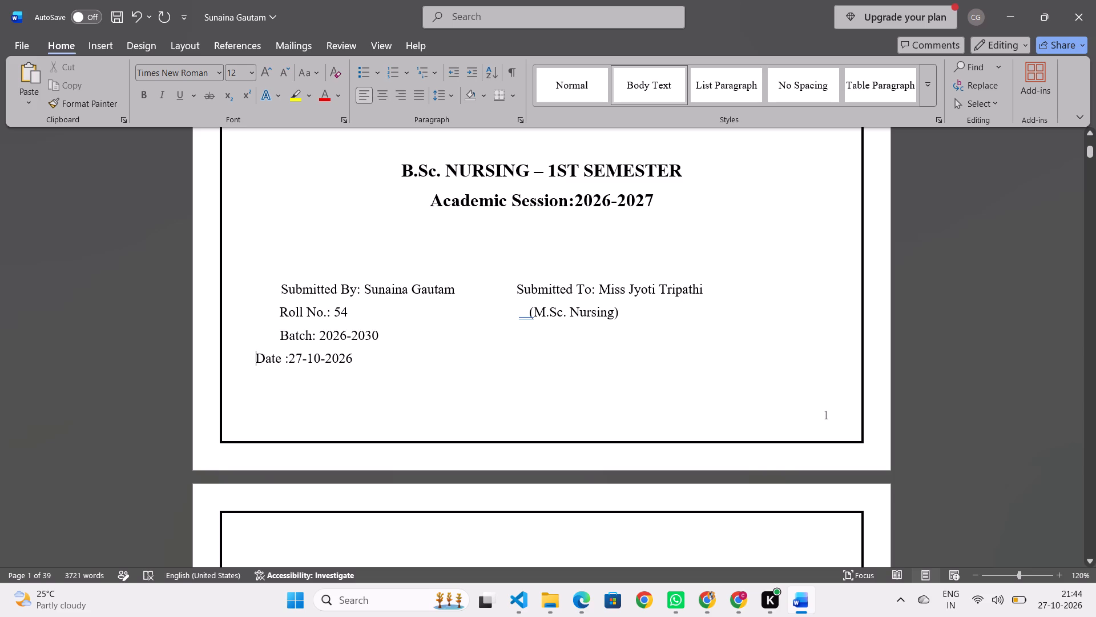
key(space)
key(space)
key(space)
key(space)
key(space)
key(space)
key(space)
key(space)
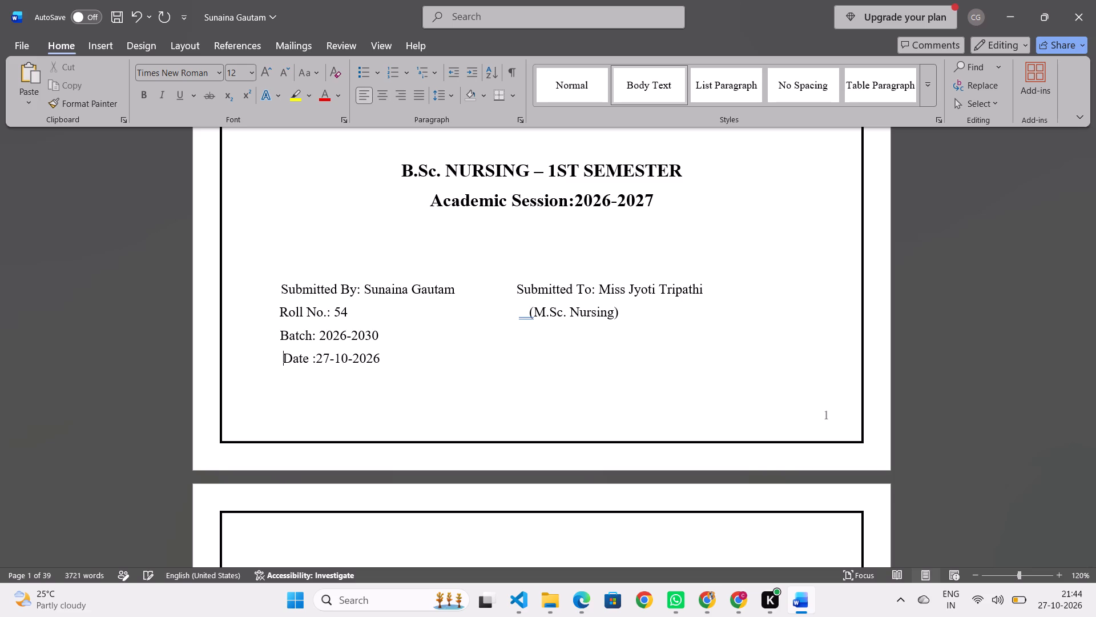
key(BackSpace)
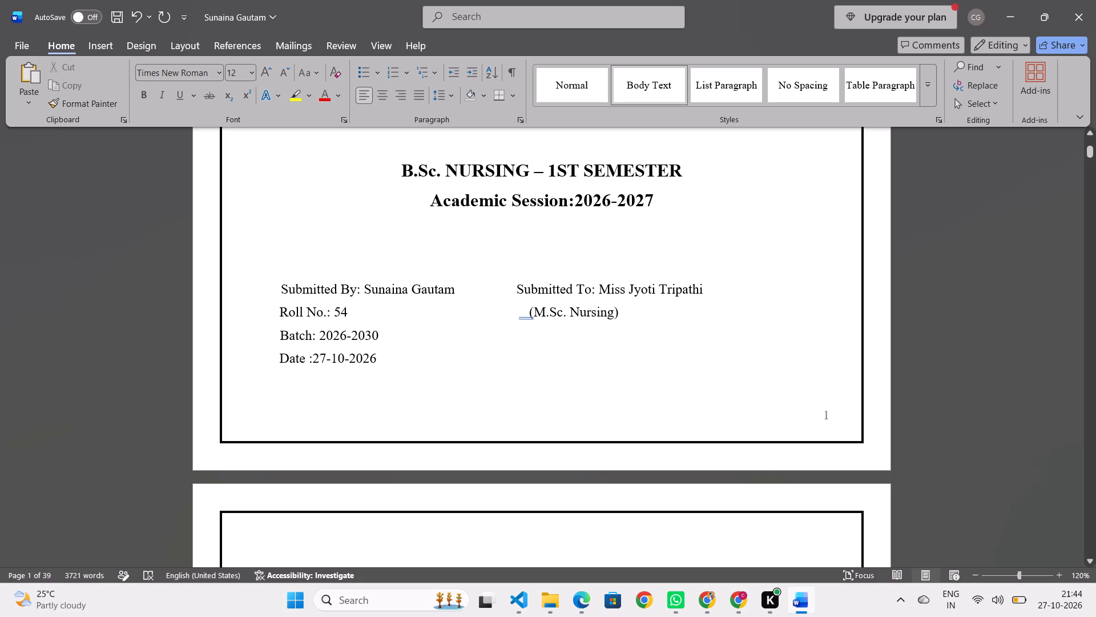
Examine the alignment of the submission details against the rest of the cover page.
scroll(589, 313, up, 1)
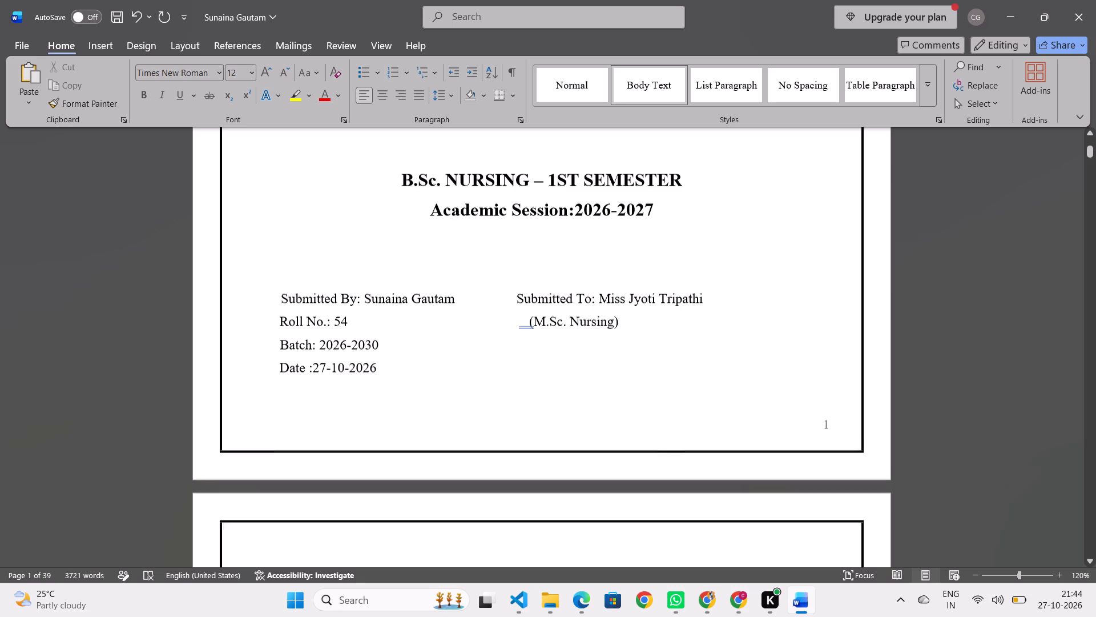
scroll(589, 313, up, 2)
scroll(589, 313, down, 2)
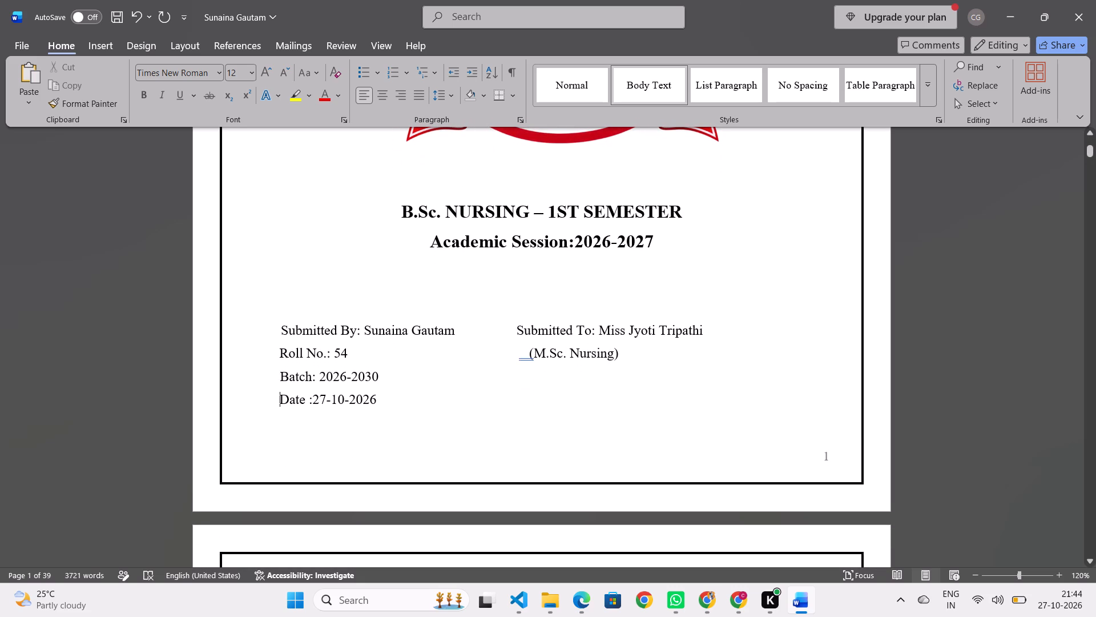
scroll(580, 314, up, 5)
scroll(580, 314, down, 5)
scroll(580, 314, up, 4)
scroll(580, 314, down, 5)
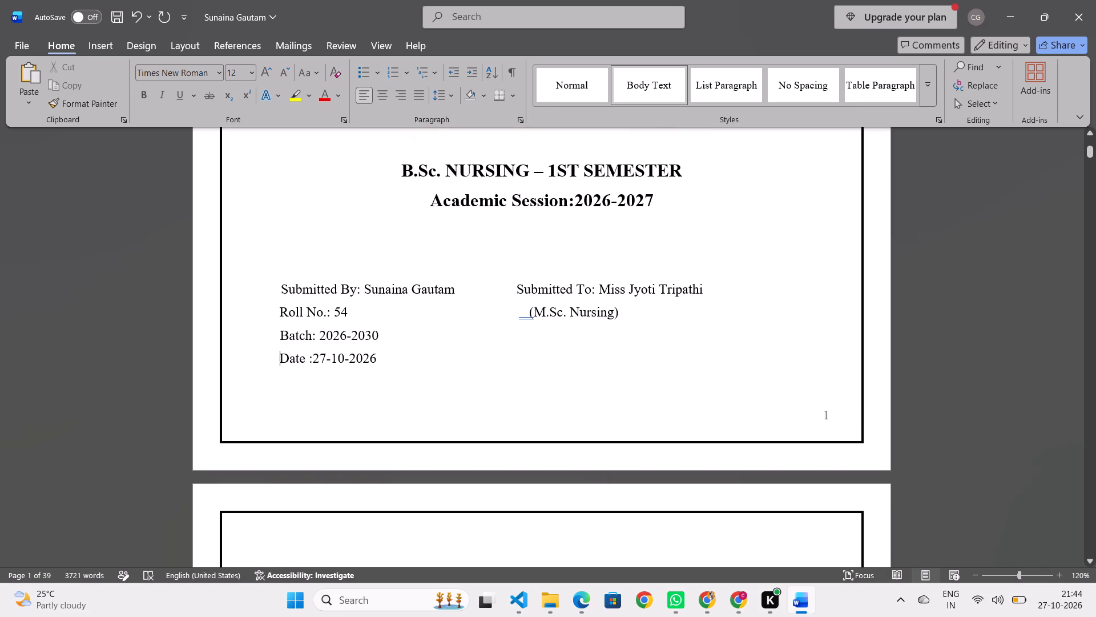
Shift the "Submitted By" and "Submitted To" line inward with three spaces before it, keeping it on one line.
click(281, 289)
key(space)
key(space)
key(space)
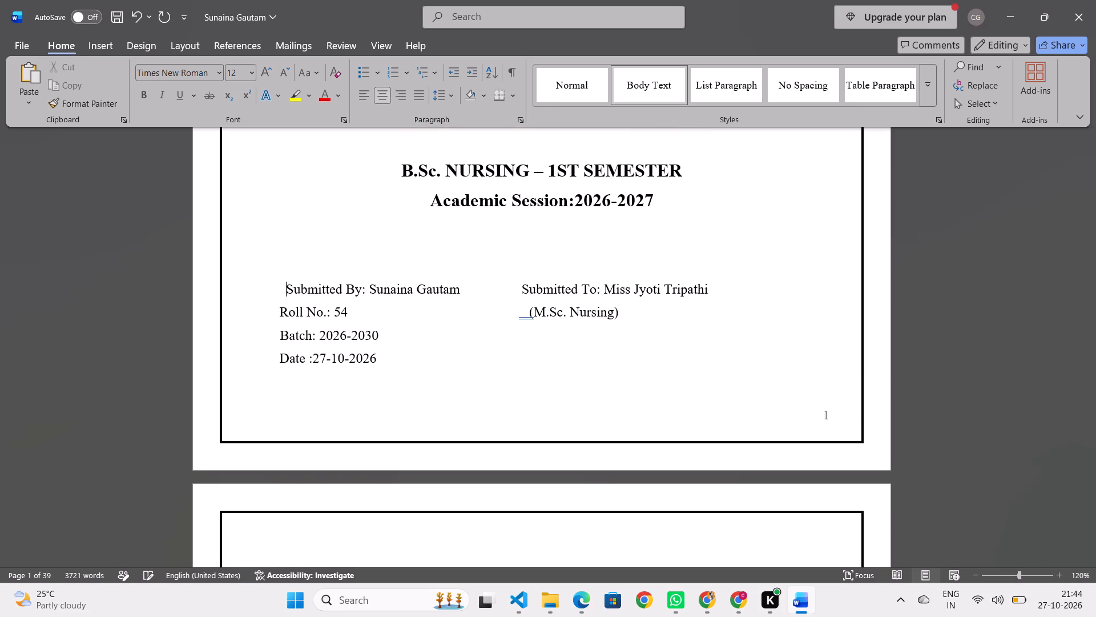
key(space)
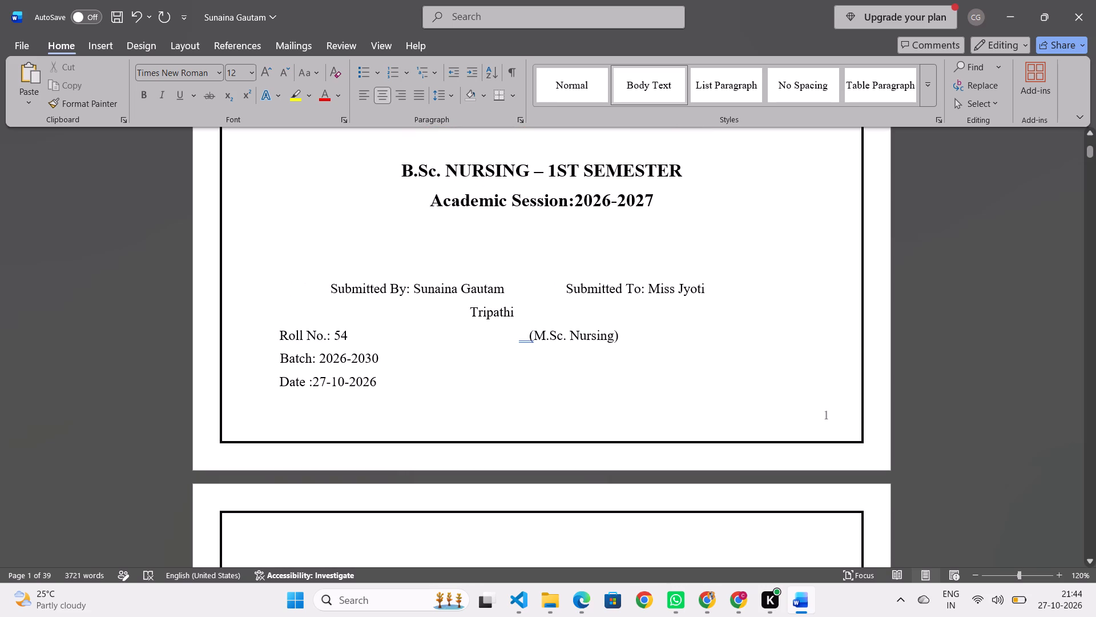
key(BackSpace)
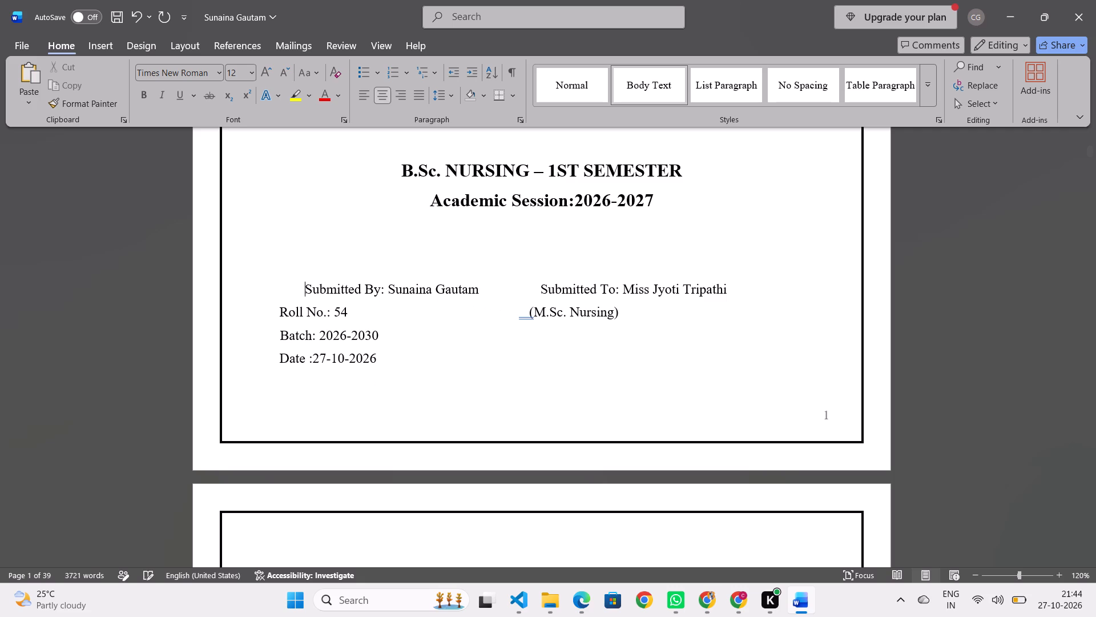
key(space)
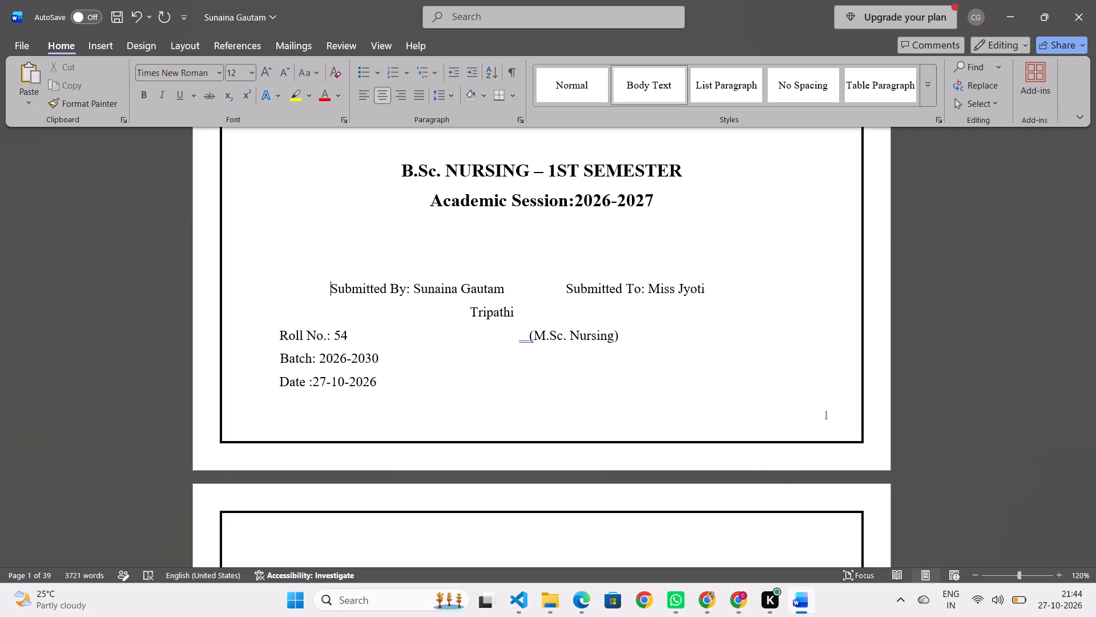
key(BackSpace)
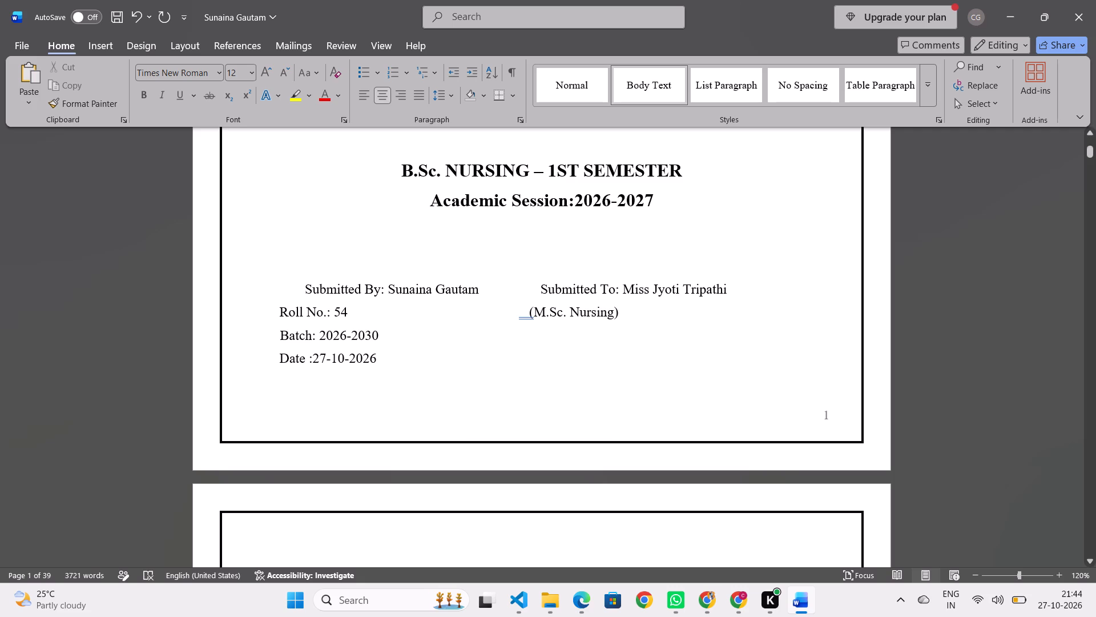
Indent the Roll No. line with seven more spaces so it lines up under "Submitted By".
click(281, 314)
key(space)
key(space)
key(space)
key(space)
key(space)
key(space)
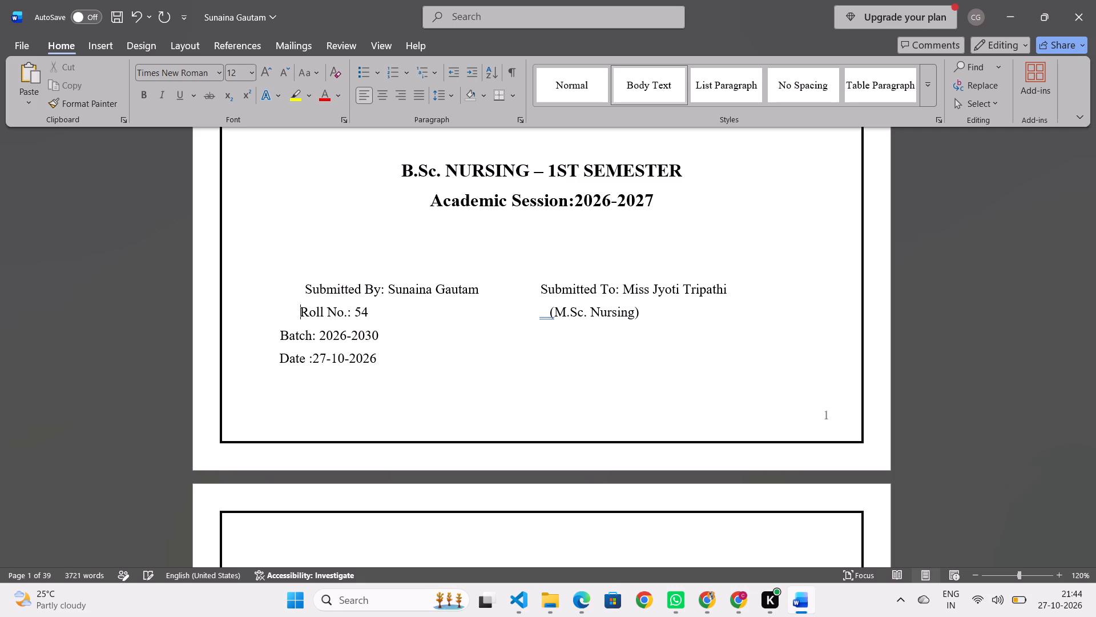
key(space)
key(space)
key(BackSpace)
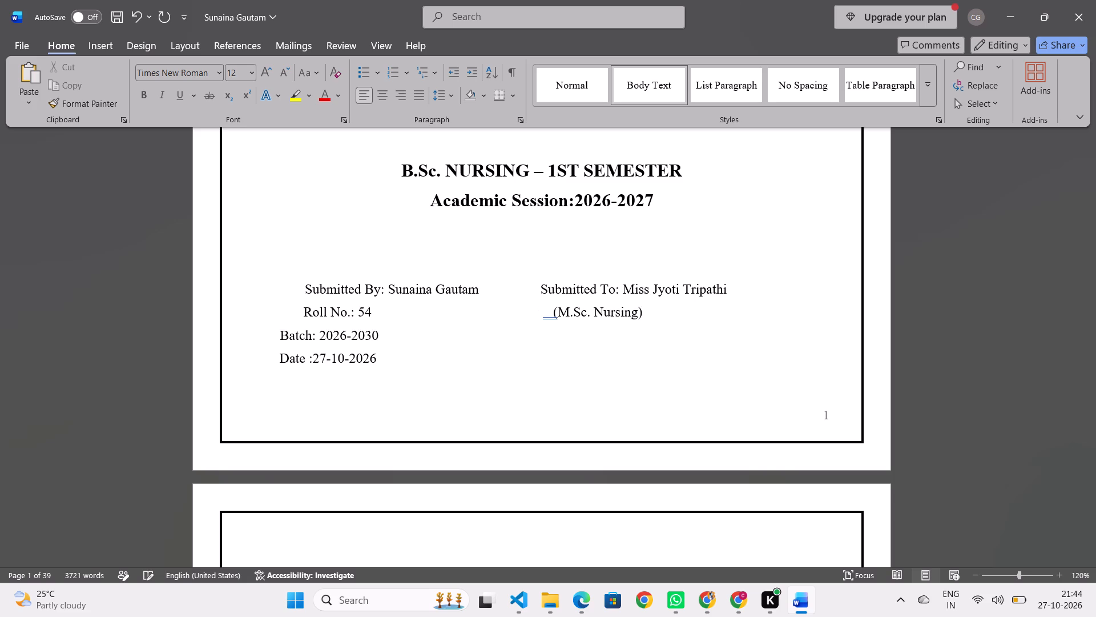
Indent the Batch line with six more spaces to bring it beneath the Roll No. line.
click(280, 335)
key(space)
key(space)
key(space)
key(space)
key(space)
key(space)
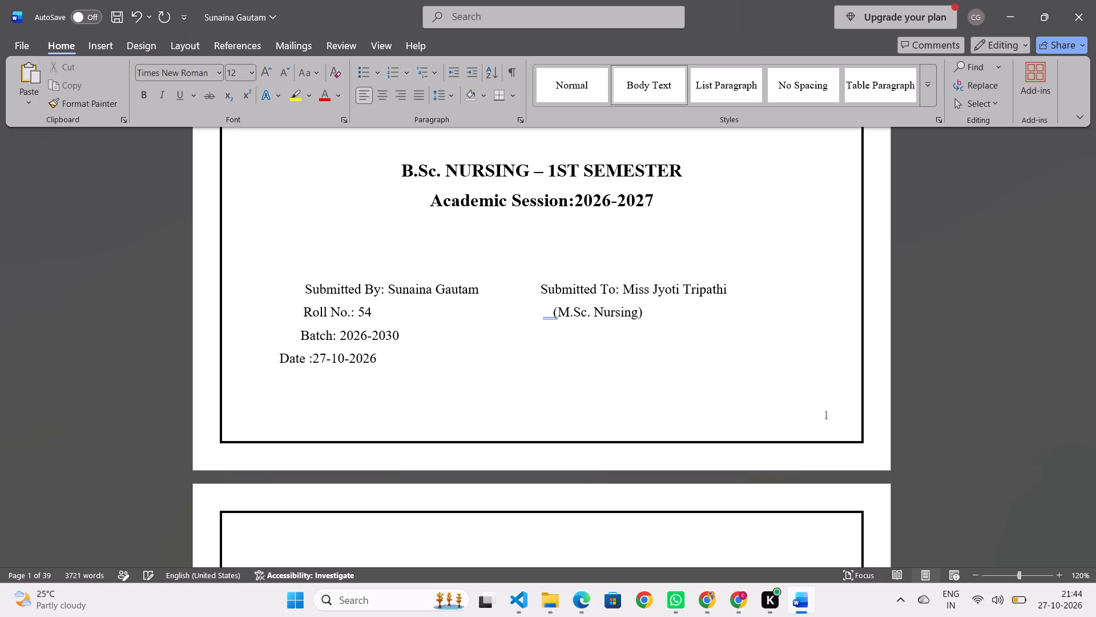
Indent the Date line with six more spaces to match the Batch line.
click(276, 358)
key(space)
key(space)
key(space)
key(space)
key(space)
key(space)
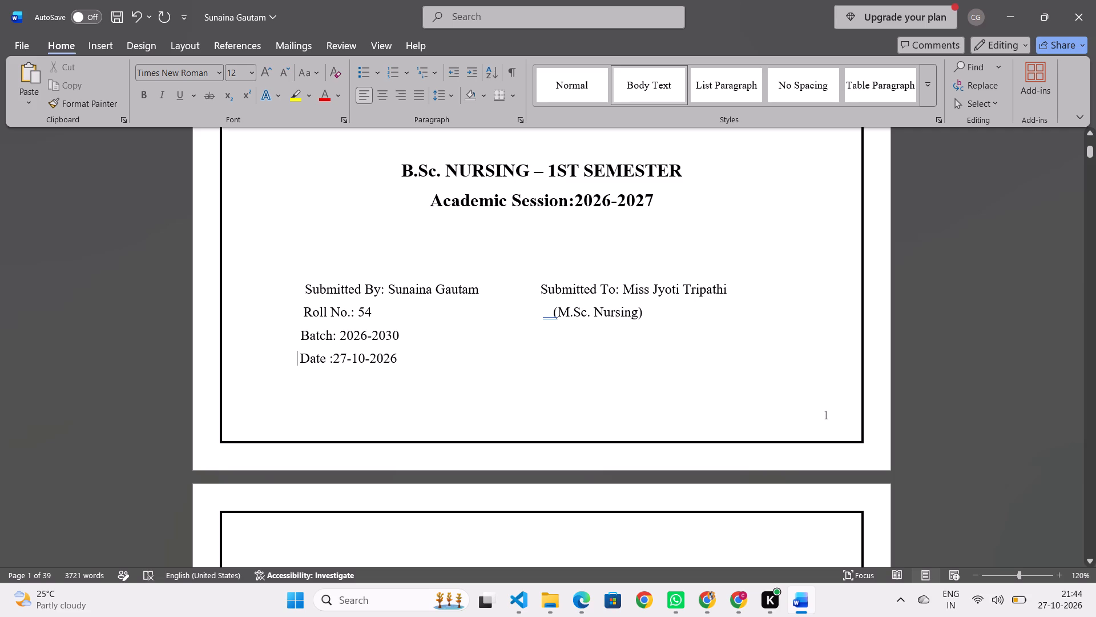
Add one more space before both the Batch and Date lines to align them with the Roll No. line.
drag(306, 283, 315, 368)
click(296, 335)
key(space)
click(299, 356)
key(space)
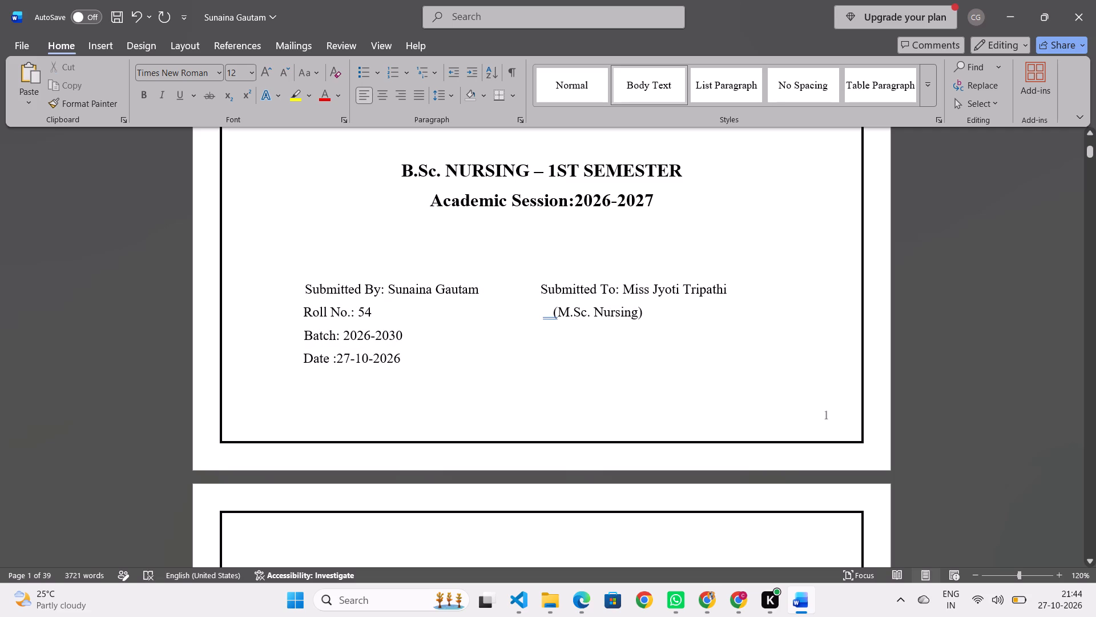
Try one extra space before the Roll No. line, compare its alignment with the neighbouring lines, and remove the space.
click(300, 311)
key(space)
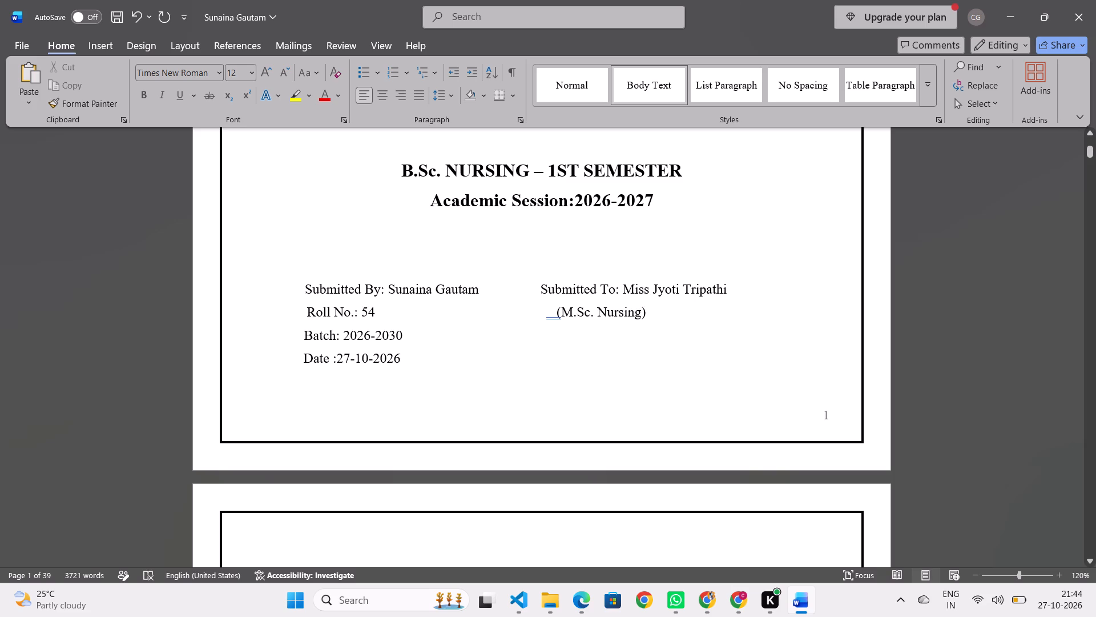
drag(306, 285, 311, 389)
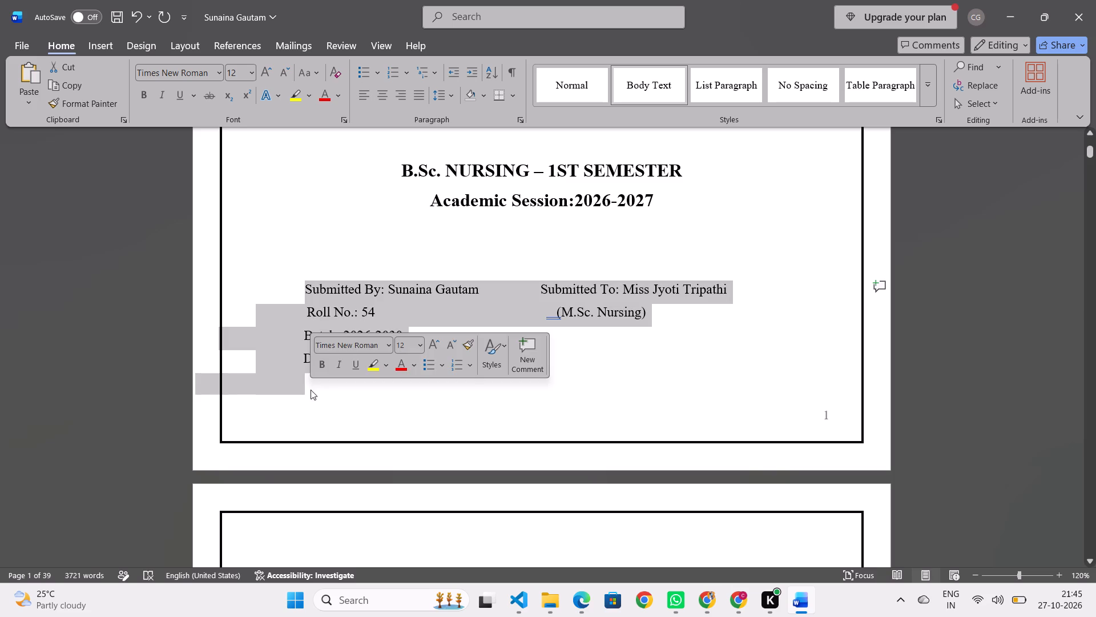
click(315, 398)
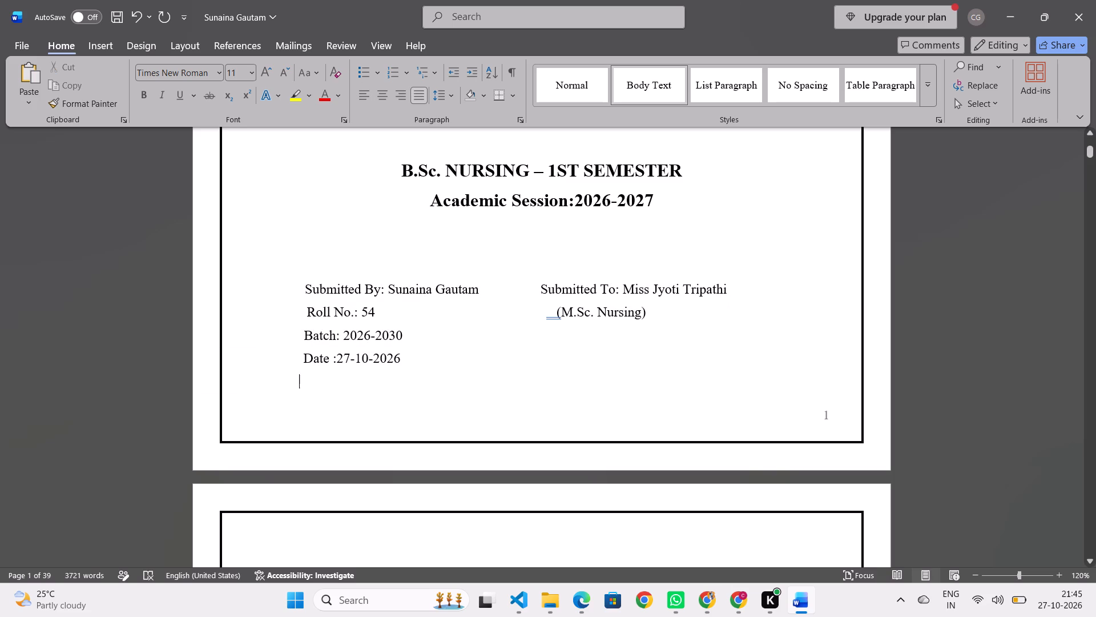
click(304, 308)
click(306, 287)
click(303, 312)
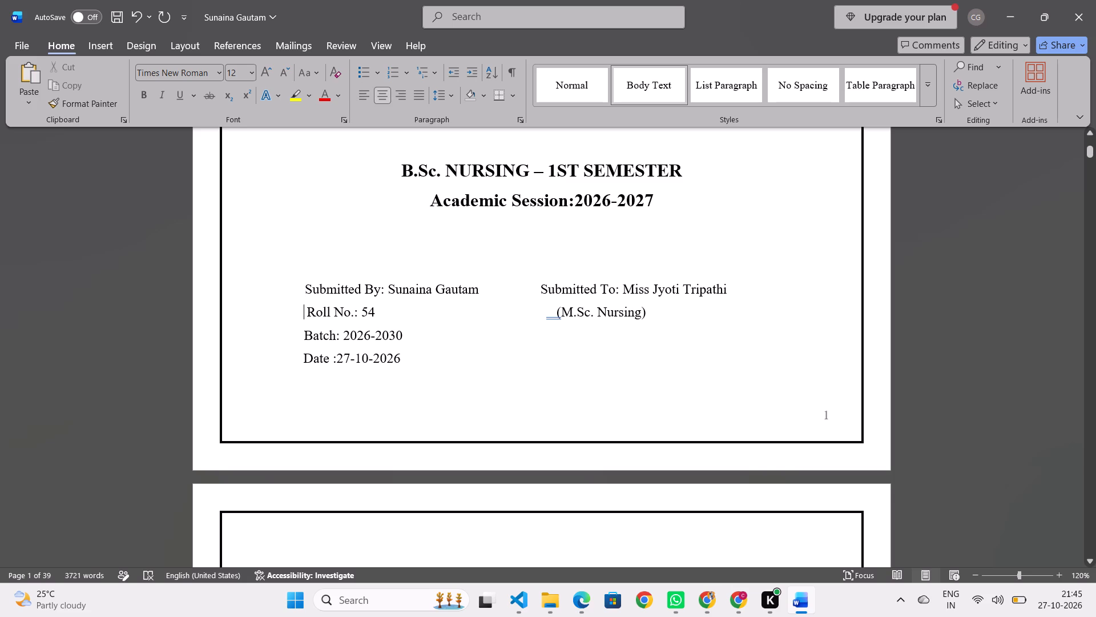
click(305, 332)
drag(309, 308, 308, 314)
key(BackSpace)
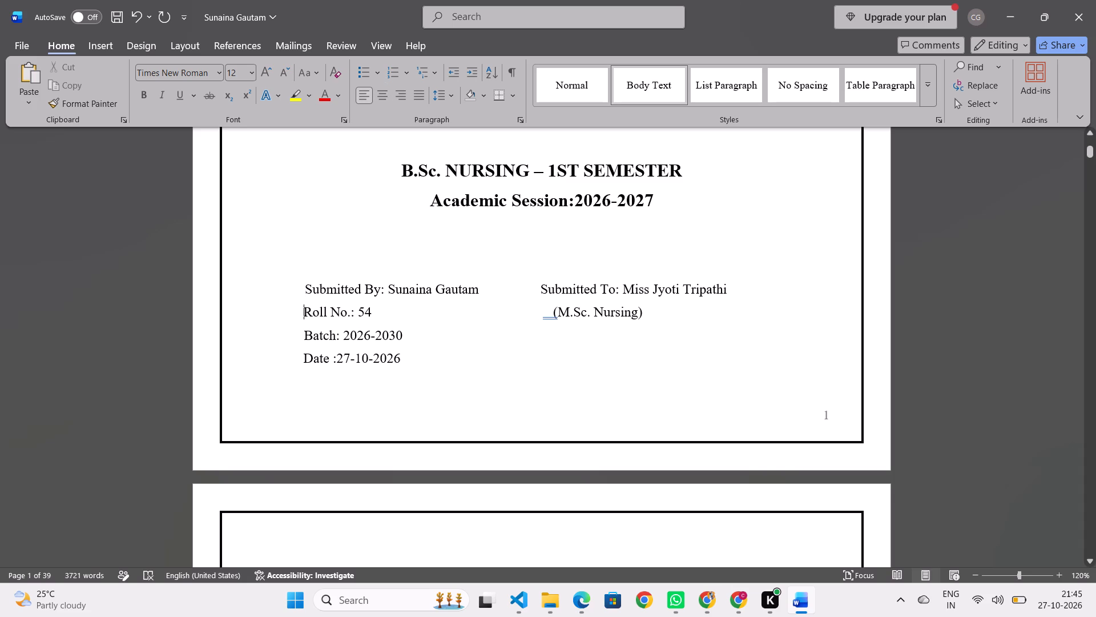
Indent "(M.Sc. Nursing)" further beneath the Submitted To line by adding two spaces before it.
click(551, 310)
key(space)
key(space)
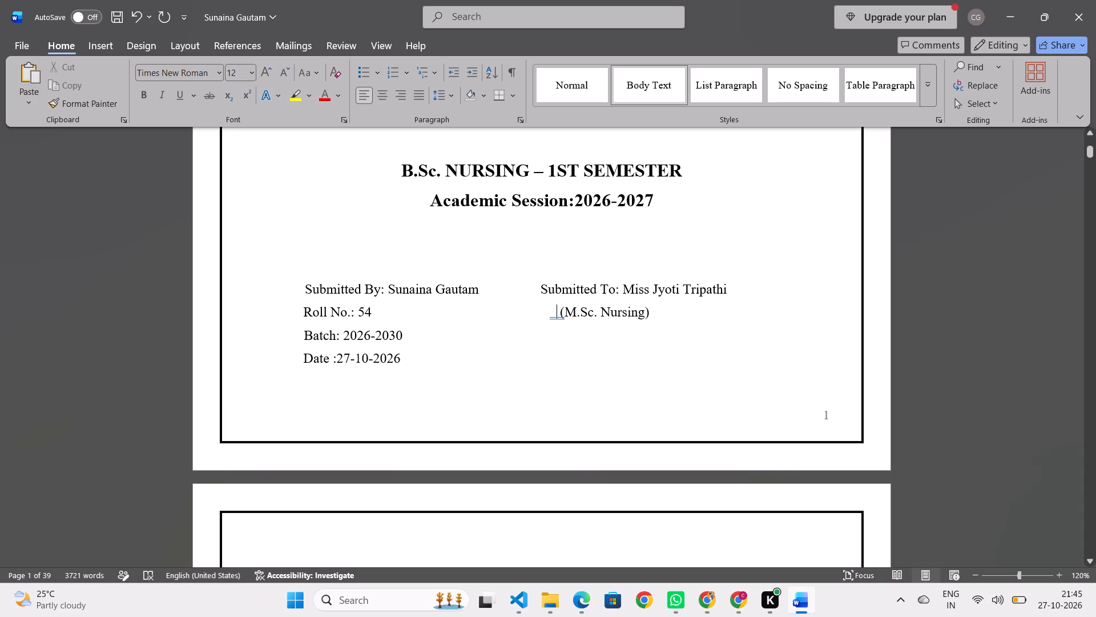
Examine the cover page layout from the submission details up to the First Aid illustration, college heading and logo.
scroll(634, 266, up, 6)
scroll(634, 266, down, 1)
scroll(634, 266, up, 6)
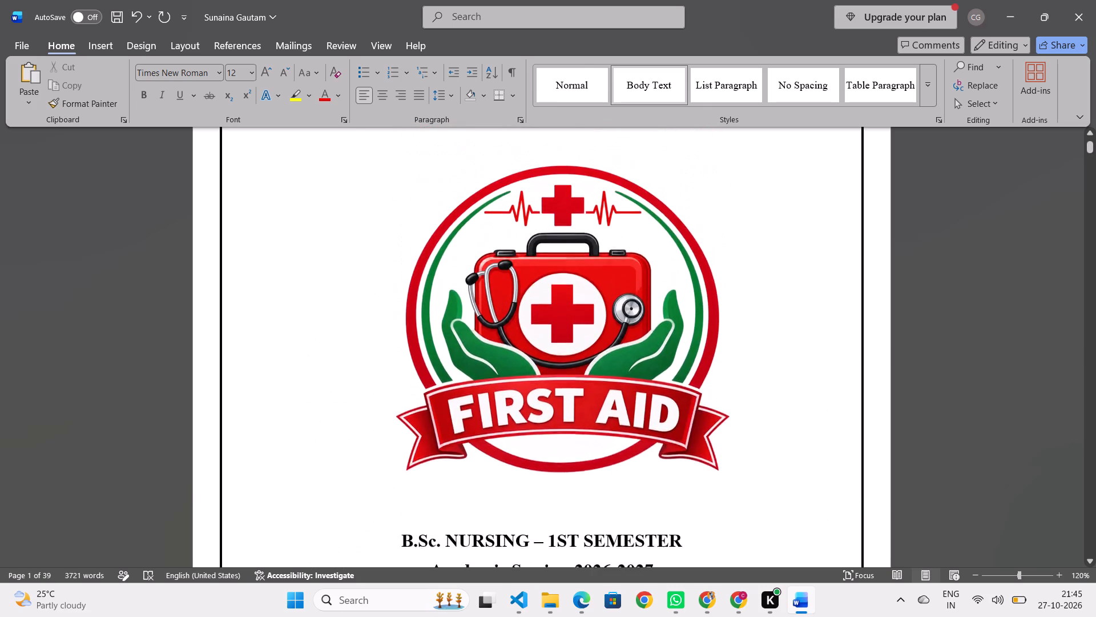
scroll(634, 266, up, 4)
scroll(634, 266, down, 1)
scroll(634, 266, up, 3)
scroll(634, 266, down, 15)
scroll(634, 271, up, 1)
scroll(634, 271, down, 2)
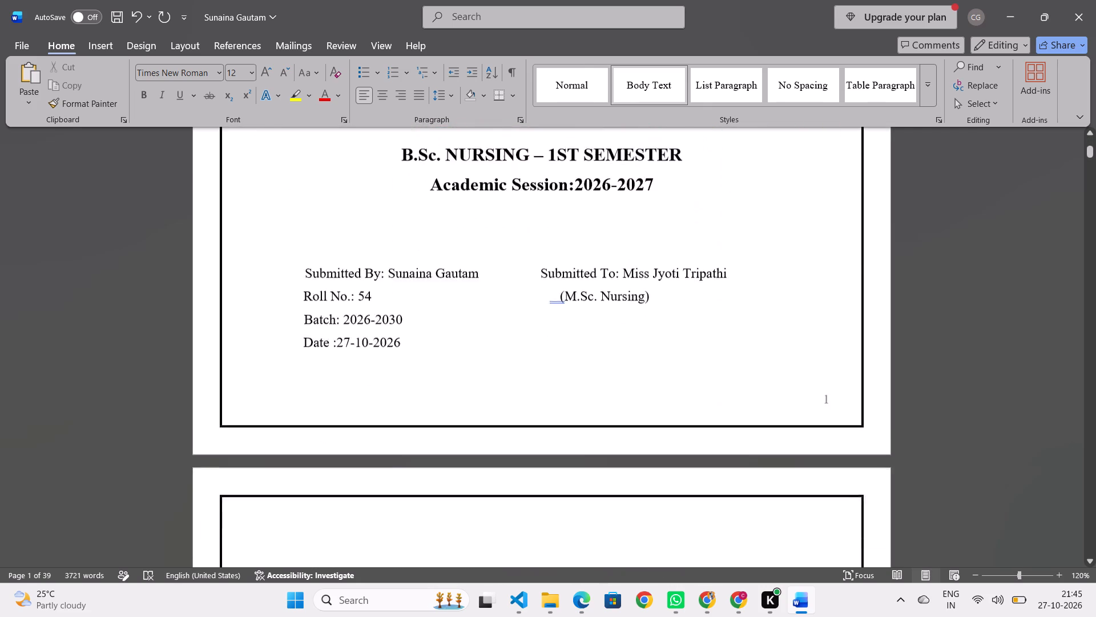
scroll(634, 271, up, 1)
scroll(634, 271, down, 7)
scroll(634, 271, up, 5)
scroll(634, 271, down, 1)
scroll(634, 271, up, 10)
scroll(634, 271, down, 1)
scroll(634, 271, up, 1)
scroll(634, 271, down, 1)
scroll(634, 271, up, 1)
scroll(634, 271, down, 2)
scroll(634, 271, up, 6)
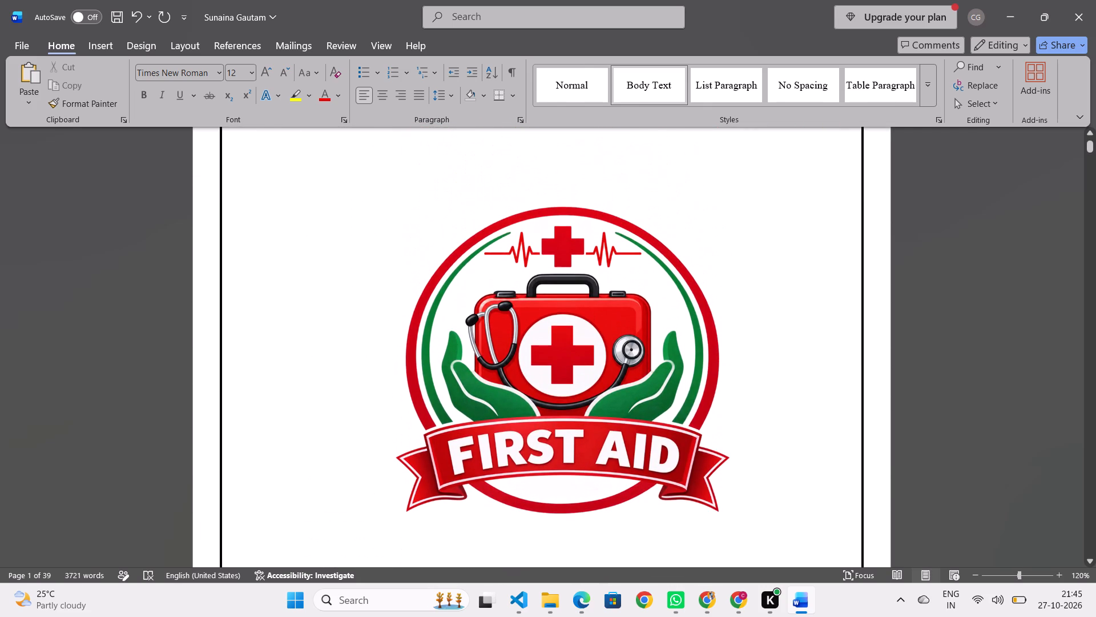
scroll(634, 271, up, 2)
scroll(634, 271, down, 2)
scroll(634, 271, up, 5)
scroll(634, 271, down, 2)
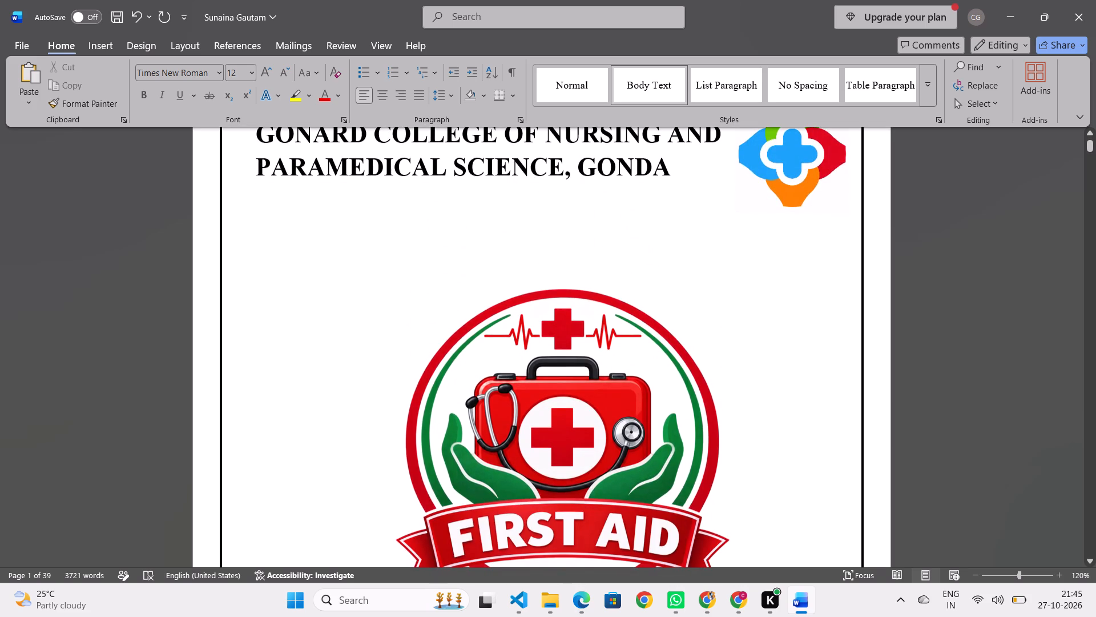
scroll(634, 271, up, 2)
scroll(634, 271, down, 2)
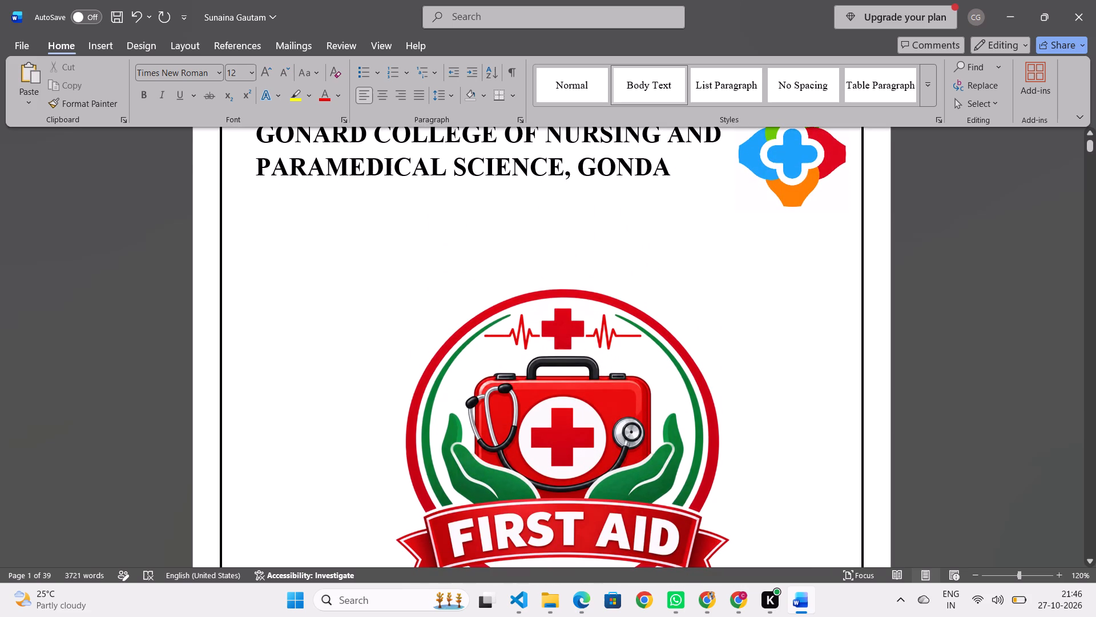
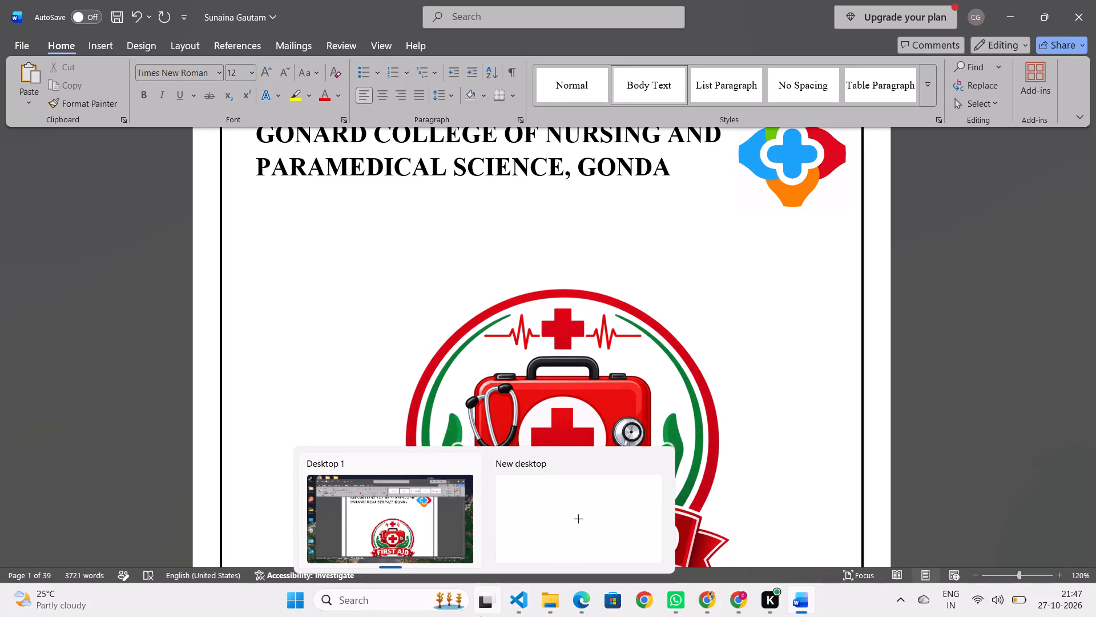
Examine the layout from the cover page's First Aid illustration and submission details through to the bottom of page 3.
scroll(743, 326, down, 2)
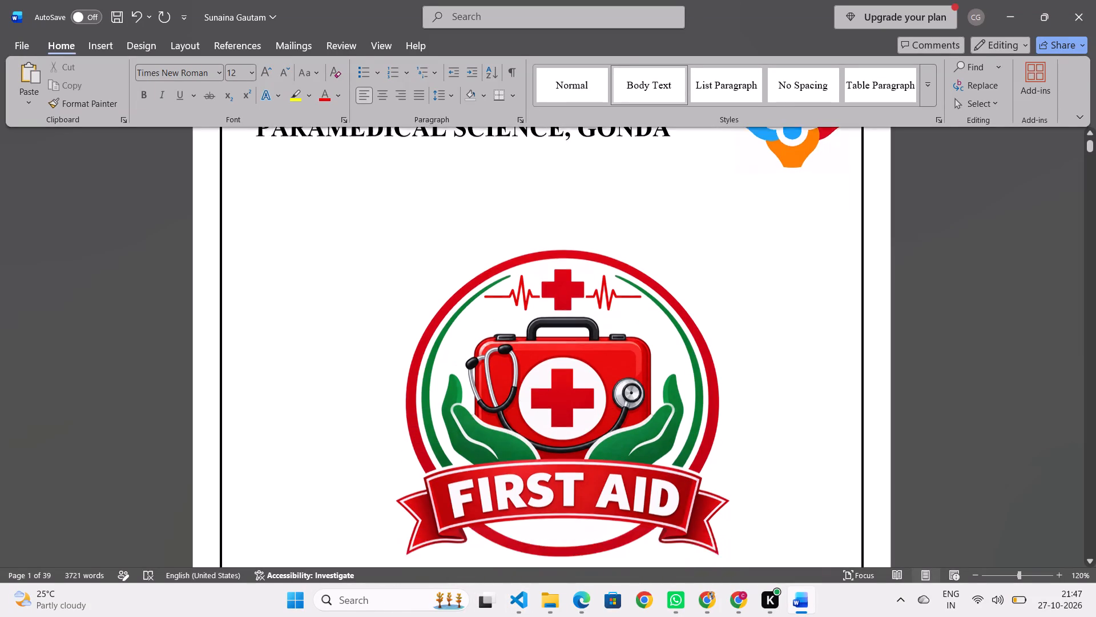
scroll(743, 326, down, 6)
scroll(743, 326, up, 4)
scroll(743, 326, down, 4)
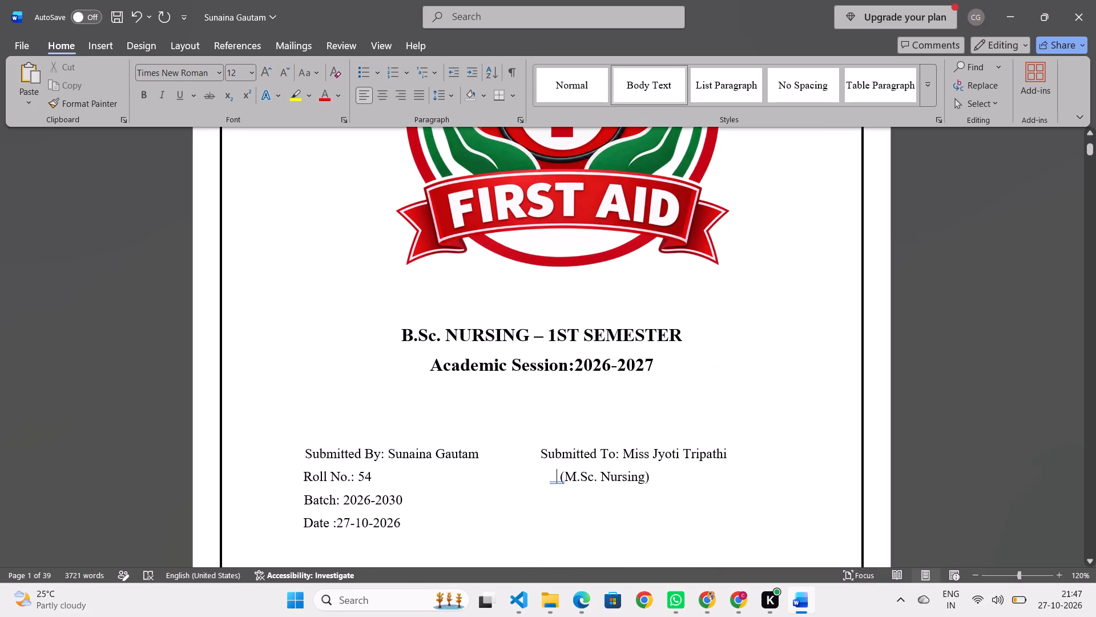
scroll(602, 355, down, 18)
scroll(602, 355, down, 7)
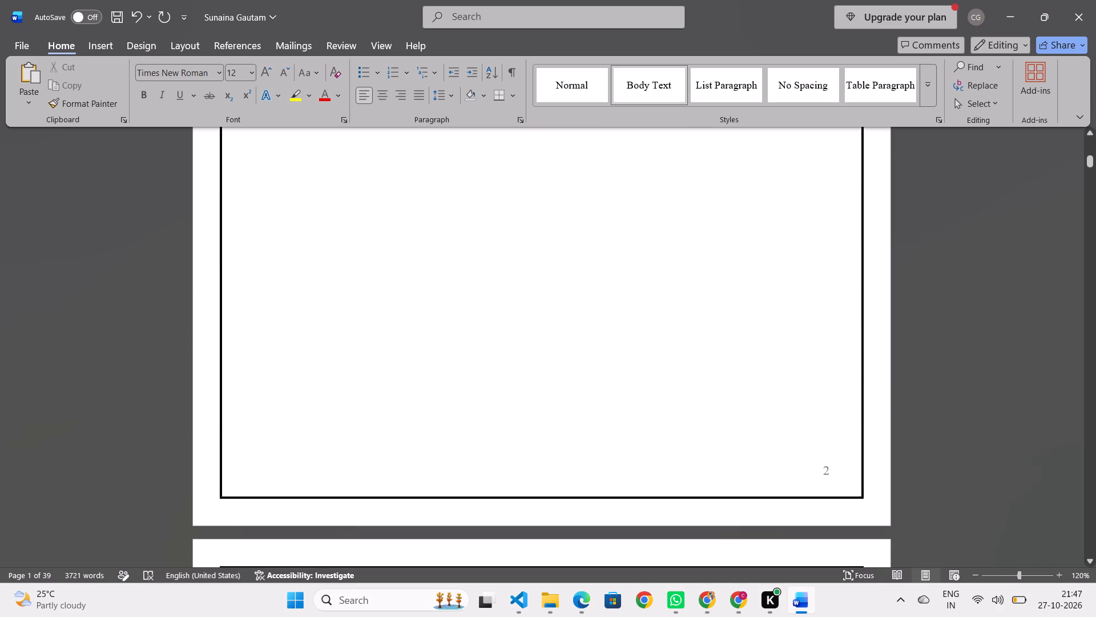
scroll(602, 355, down, 19)
scroll(602, 355, up, 1)
scroll(602, 355, down, 1)
scroll(602, 355, up, 1)
scroll(602, 355, down, 3)
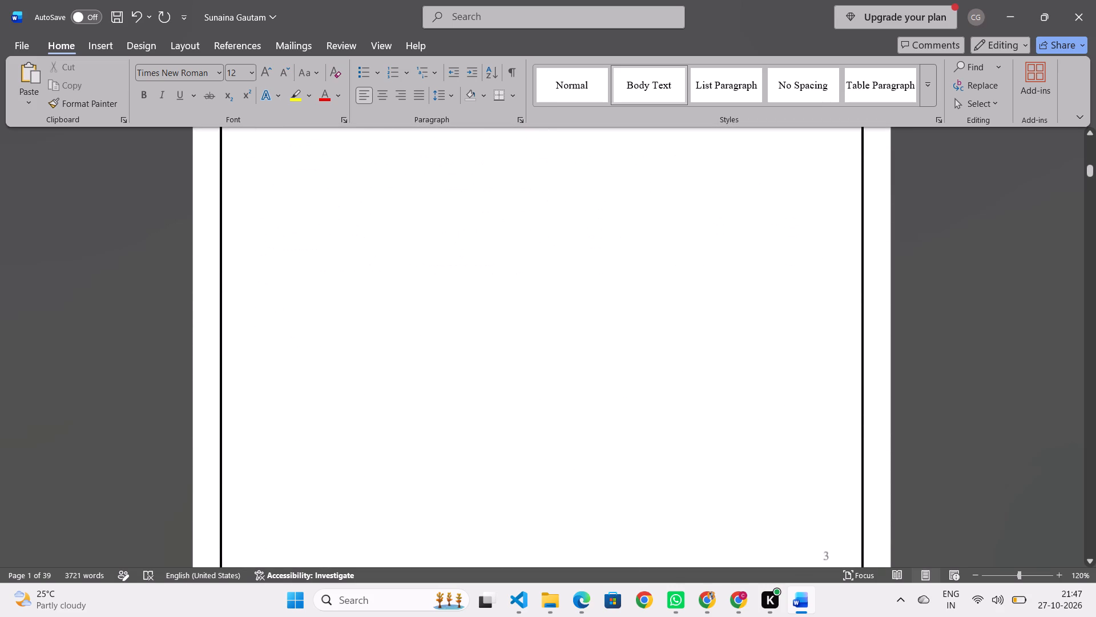
Save the document under its existing name.
click(22, 45)
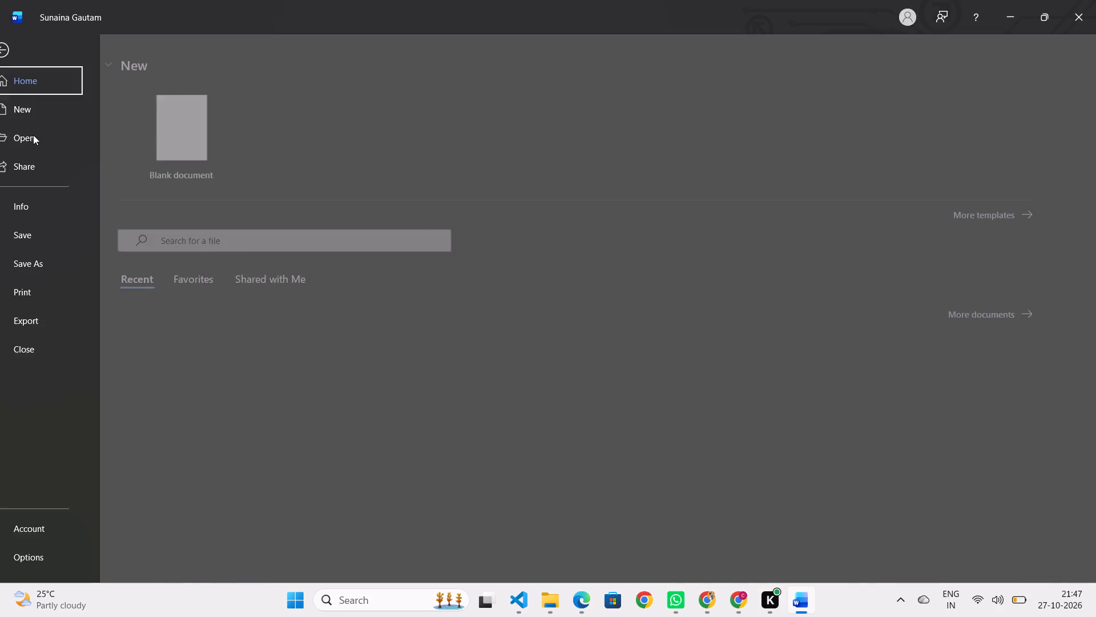
click(39, 241)
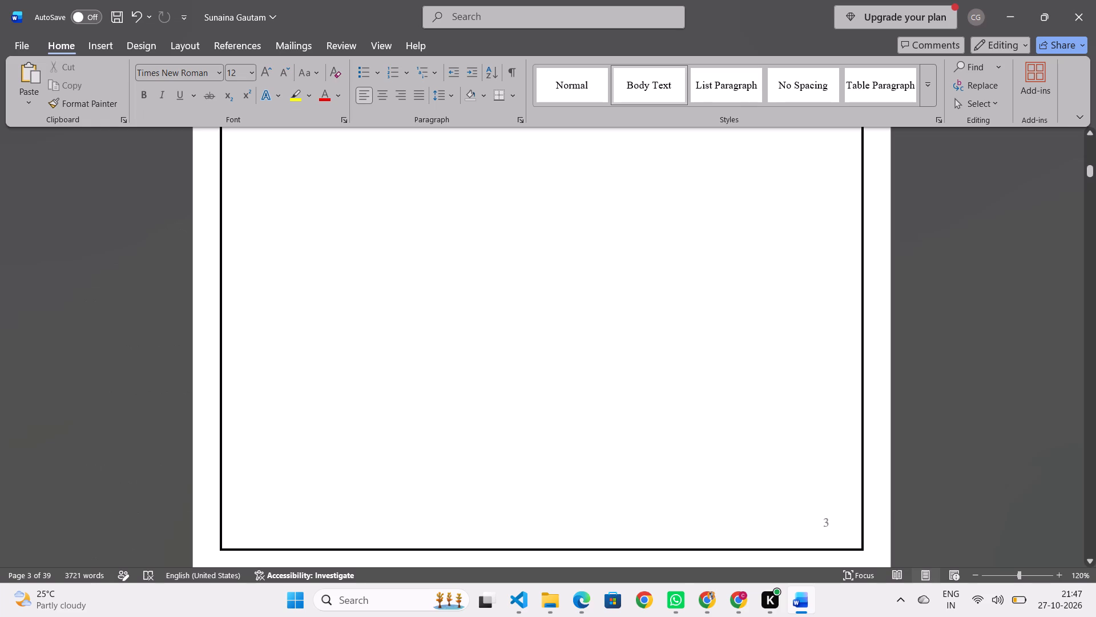
Review the pages backwards from page 3 to the submission details and First Aid illustration on the cover page.
scroll(930, 344, up, 1)
scroll(930, 344, down, 1)
scroll(930, 344, up, 7)
scroll(1090, 190, up, 7)
scroll(1090, 190, down, 1)
scroll(1090, 190, up, 2)
scroll(740, 244, up, 2)
scroll(740, 244, down, 1)
scroll(740, 244, up, 4)
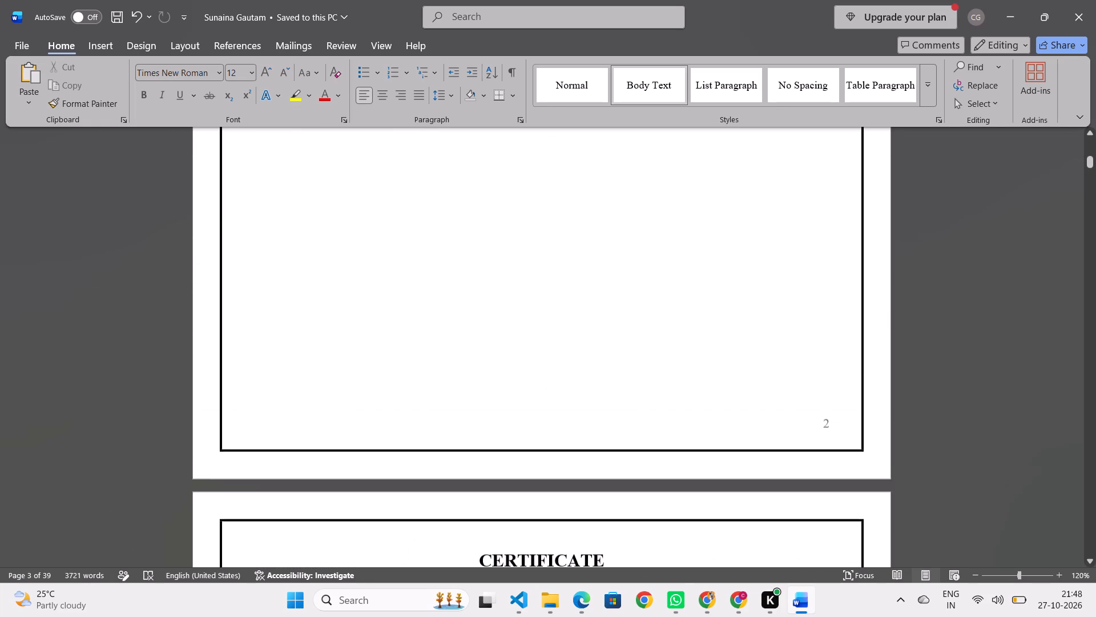
scroll(740, 244, up, 20)
scroll(740, 244, up, 3)
scroll(740, 244, down, 1)
scroll(740, 244, up, 4)
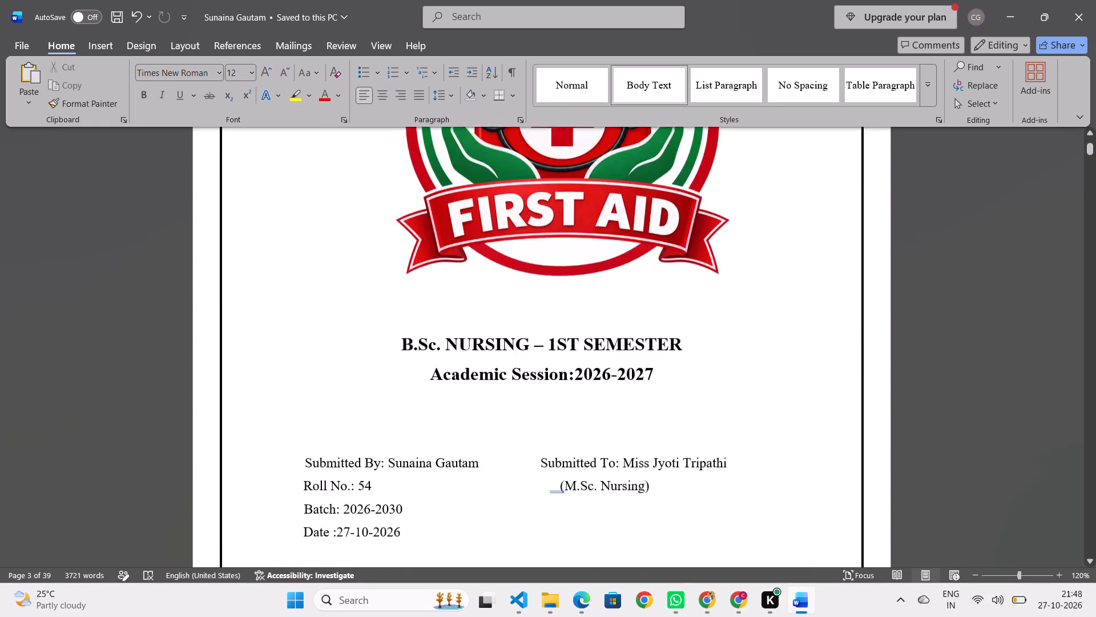
scroll(740, 244, up, 9)
scroll(736, 235, down, 1)
scroll(736, 235, up, 11)
scroll(734, 233, down, 6)
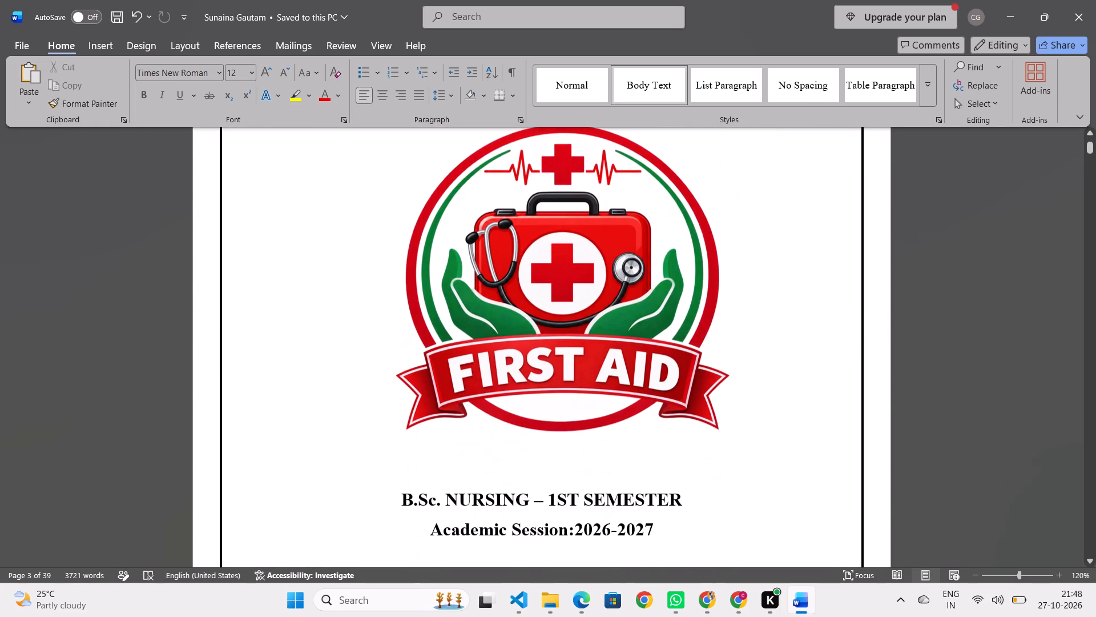
Move the First Aid illustration slightly left and down so it sits more centrally above the "B.Sc. NURSING – 1ST SEMESTER" heading.
scroll(624, 281, down, 1)
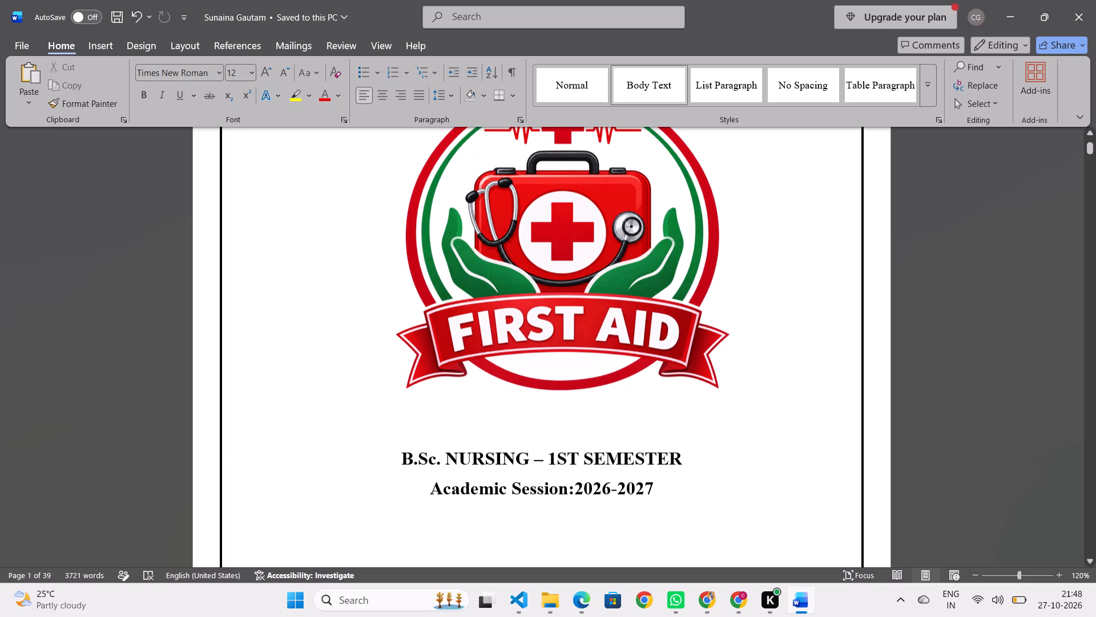
drag(575, 315, 559, 317)
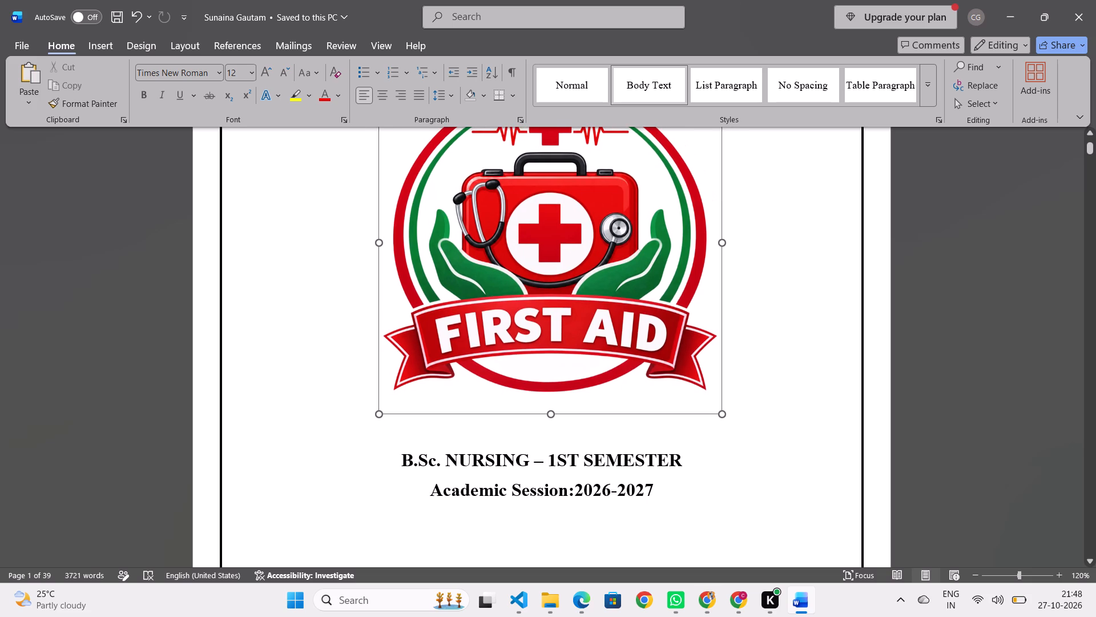
drag(559, 317, 560, 324)
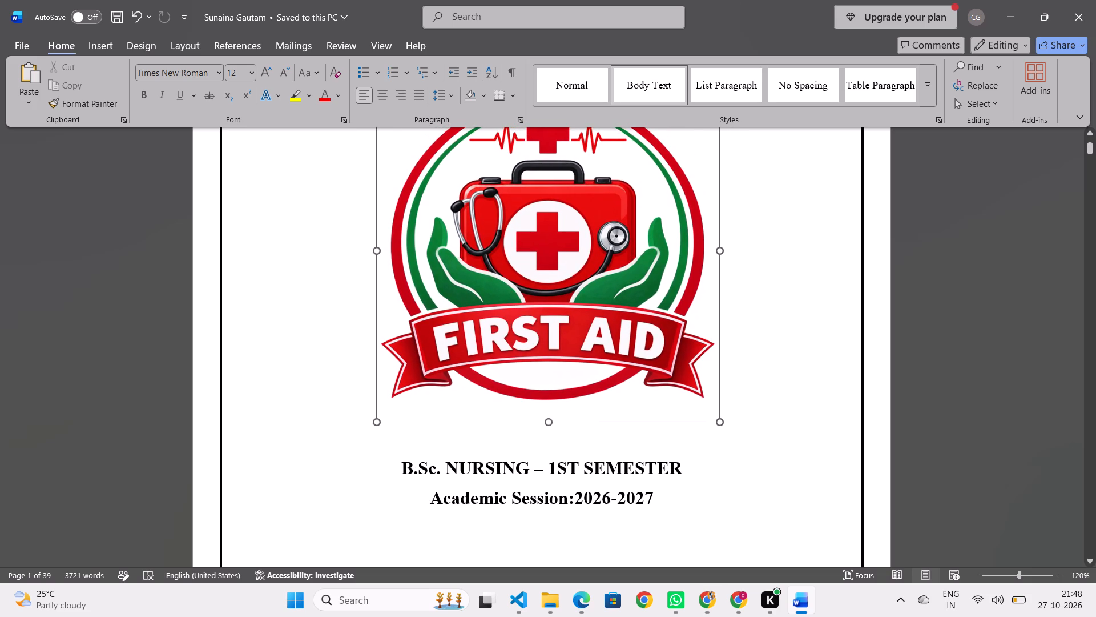
drag(560, 324, 561, 323)
scroll(562, 322, up, 8)
scroll(562, 322, down, 4)
scroll(562, 322, up, 1)
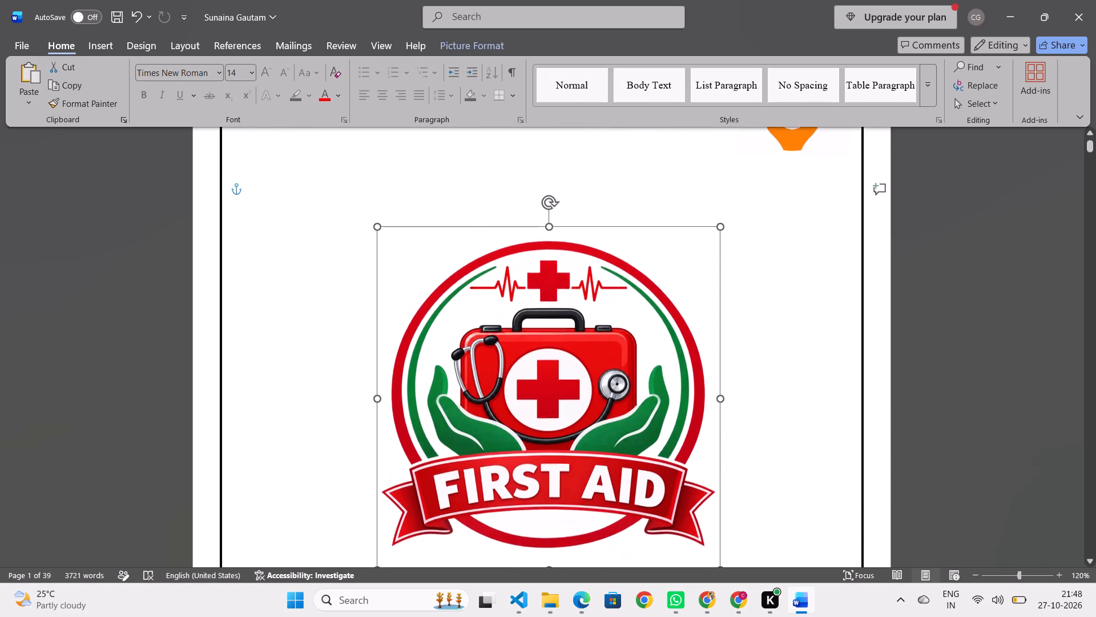
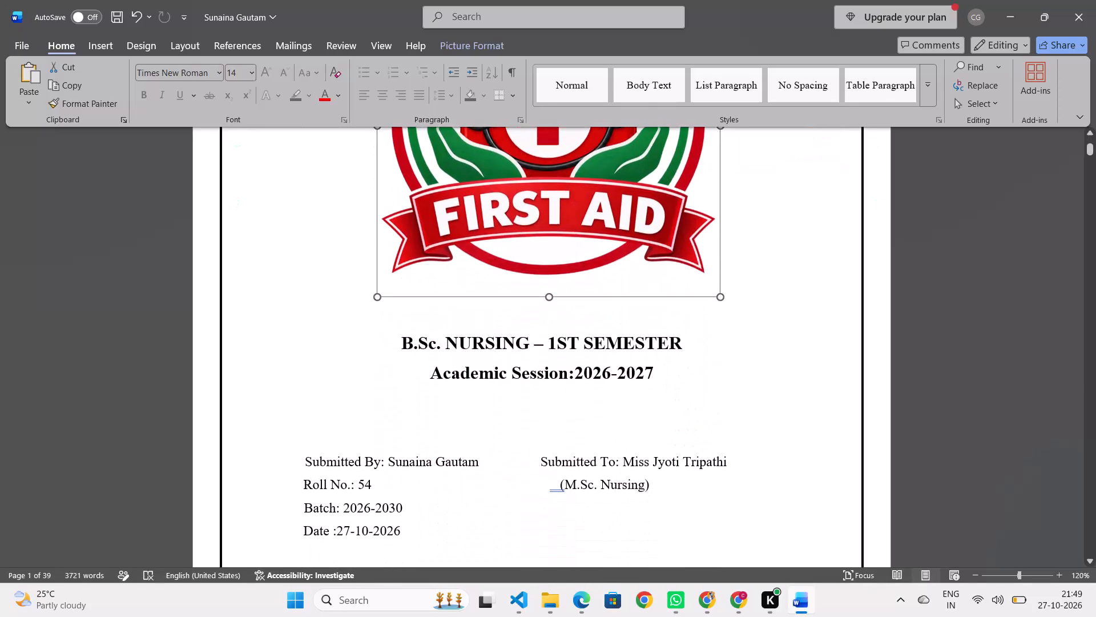
Review the pages from the cover page's First Aid illustration to the CERTIFICATE heading on page 3 and back.
scroll(648, 301, up, 8)
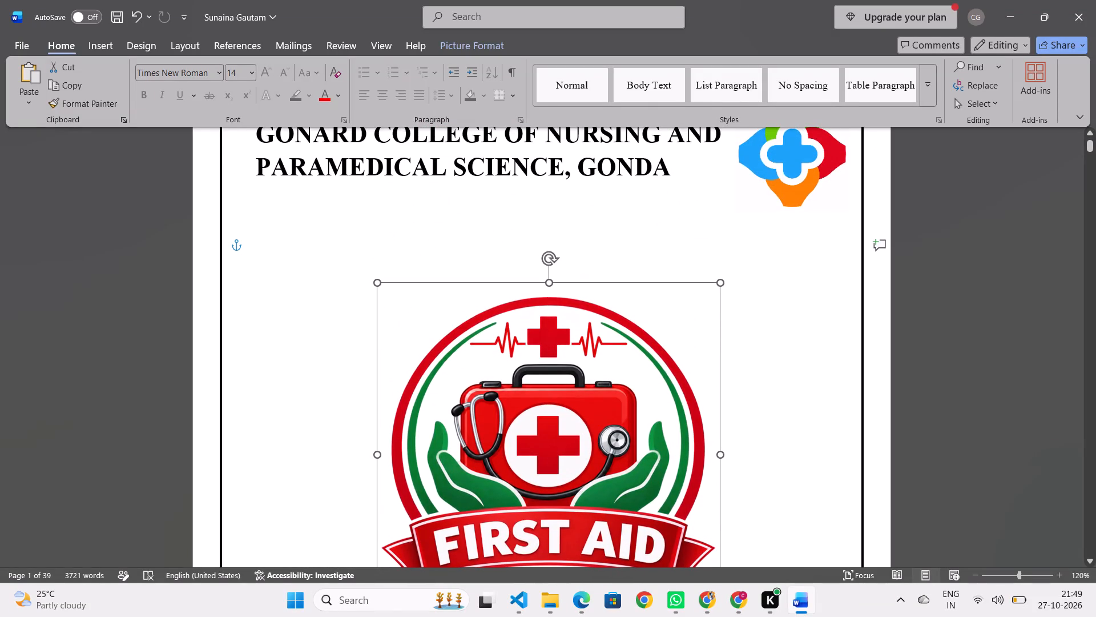
scroll(628, 330, down, 4)
scroll(628, 330, up, 1)
scroll(628, 330, down, 8)
scroll(628, 330, up, 1)
scroll(628, 330, down, 18)
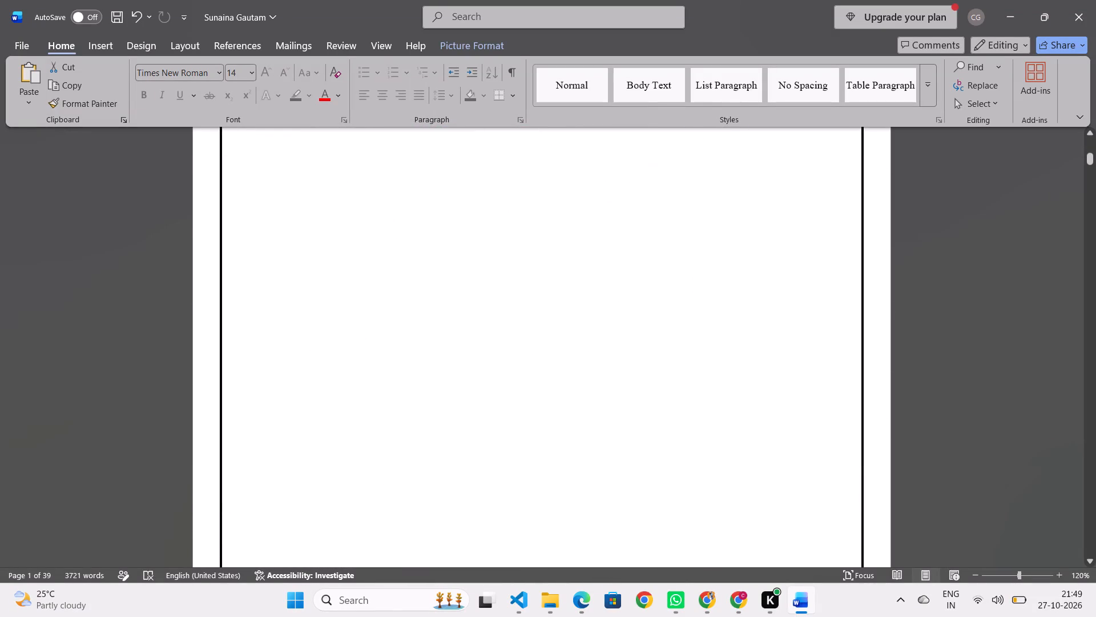
scroll(595, 344, up, 4)
scroll(595, 344, down, 1)
scroll(595, 344, up, 2)
scroll(595, 344, down, 17)
scroll(595, 344, up, 3)
scroll(595, 344, down, 1)
scroll(595, 344, up, 2)
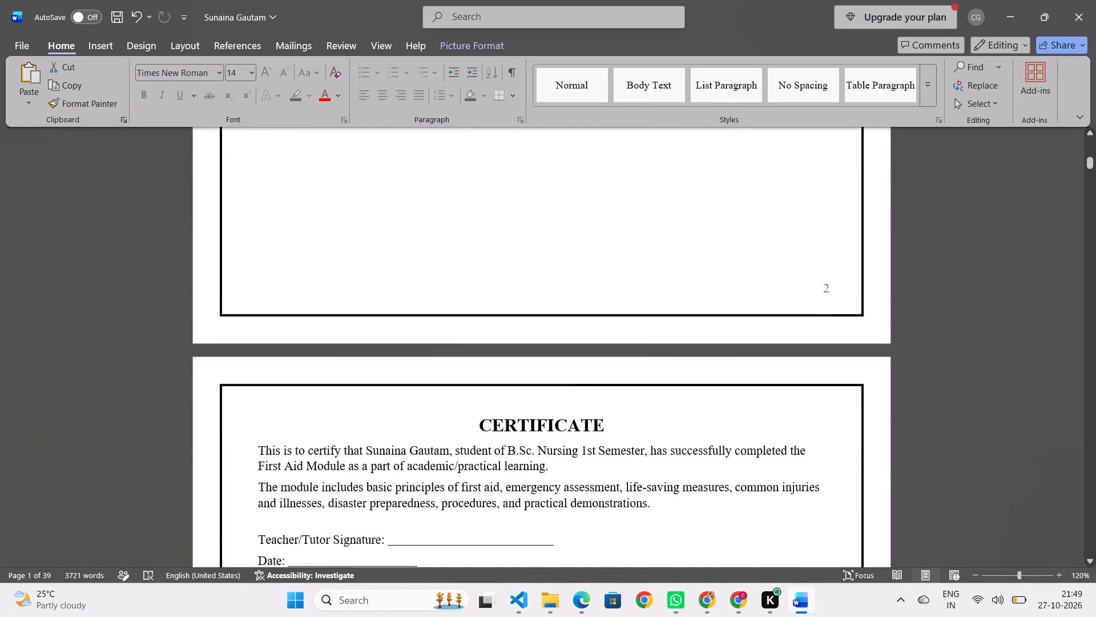
scroll(595, 344, up, 6)
scroll(595, 344, down, 1)
scroll(595, 344, up, 17)
scroll(594, 344, down, 1)
scroll(594, 344, up, 5)
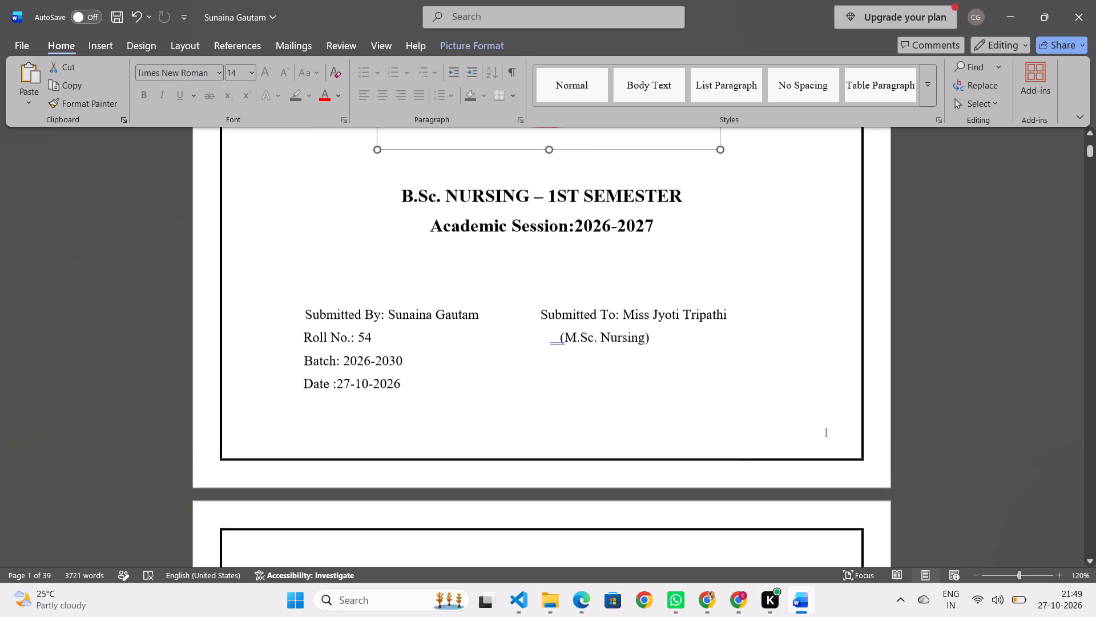
Move the First Aid illustration on the cover page slightly up and a touch to the right.
scroll(594, 344, up, 10)
drag(563, 407, 564, 395)
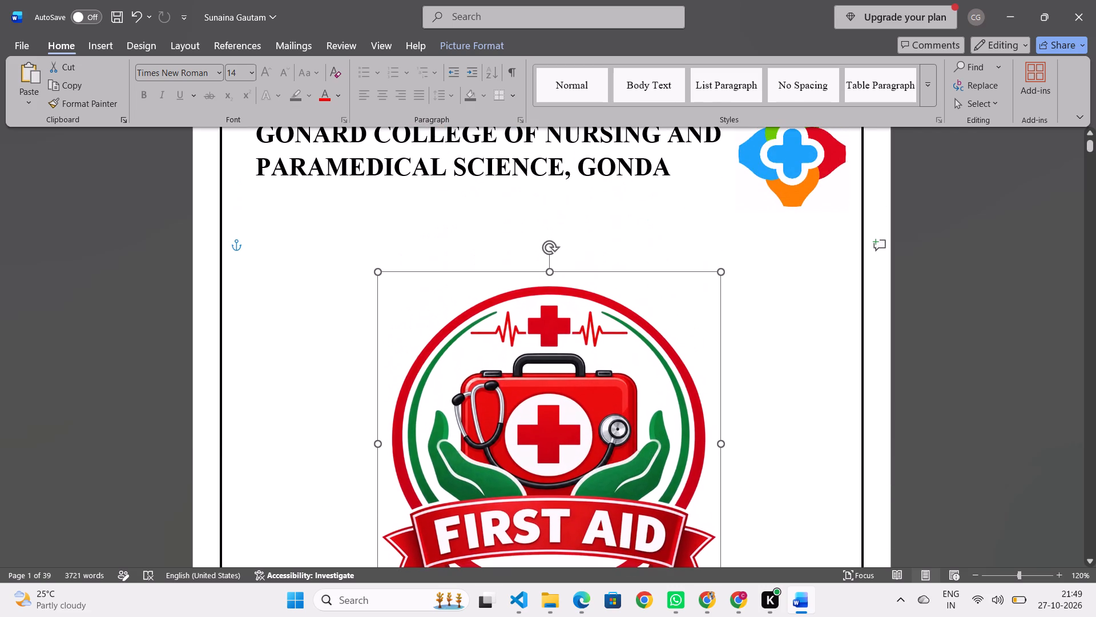
drag(564, 395, 566, 379)
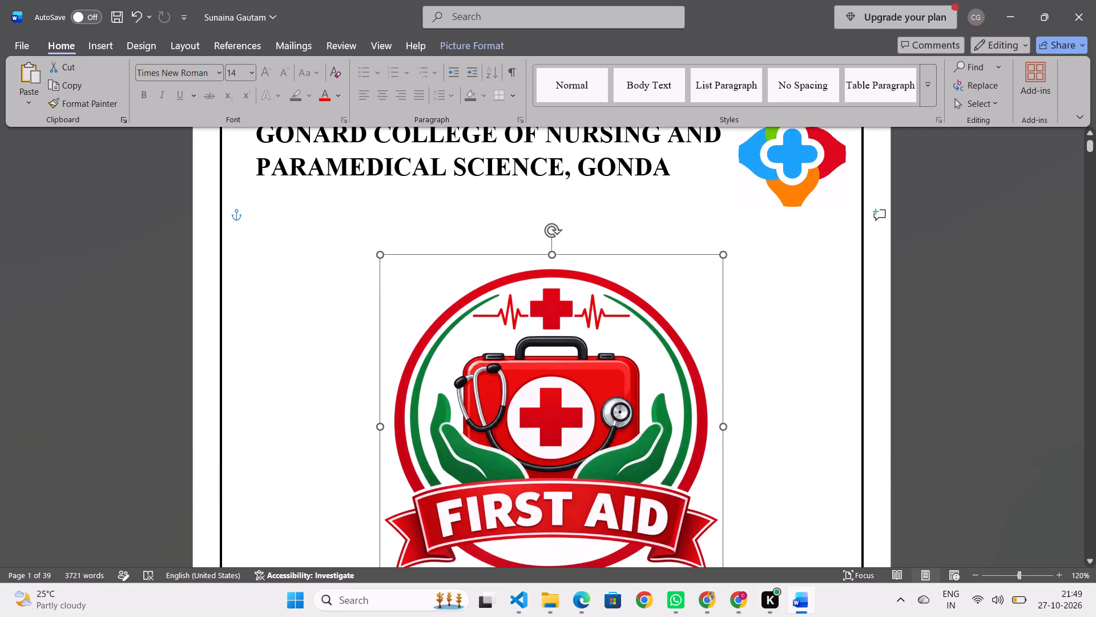
Delete the blank line between the First Aid illustration and the "B.Sc. NURSING – 1ST SEMESTER" heading on the cover page.
scroll(566, 379, down, 4)
scroll(565, 373, down, 18)
scroll(564, 374, up, 4)
scroll(564, 374, down, 1)
scroll(564, 374, up, 3)
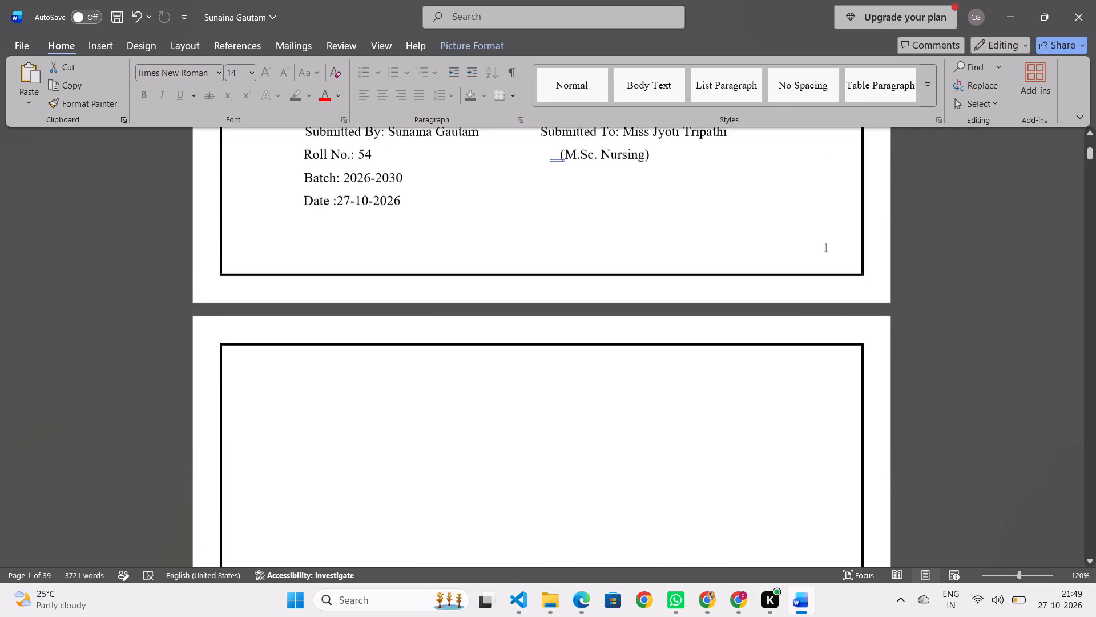
scroll(561, 376, up, 1)
scroll(561, 376, down, 2)
scroll(561, 376, up, 10)
click(413, 358)
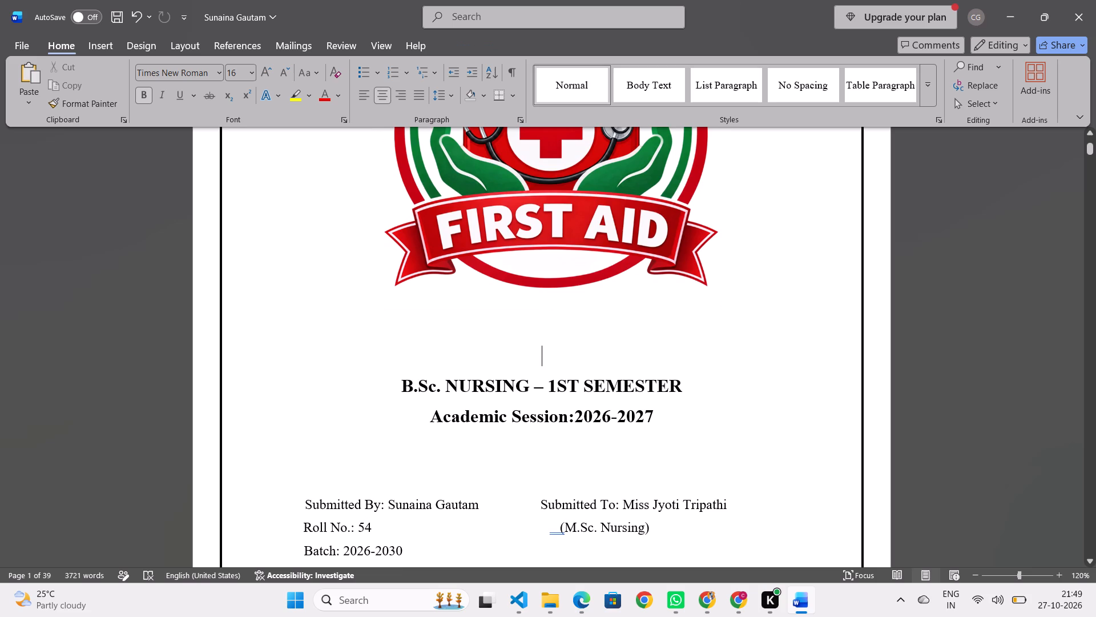
key(BackSpace)
key(BackSpace)
key(BackSpace)
scroll(631, 449, down, 9)
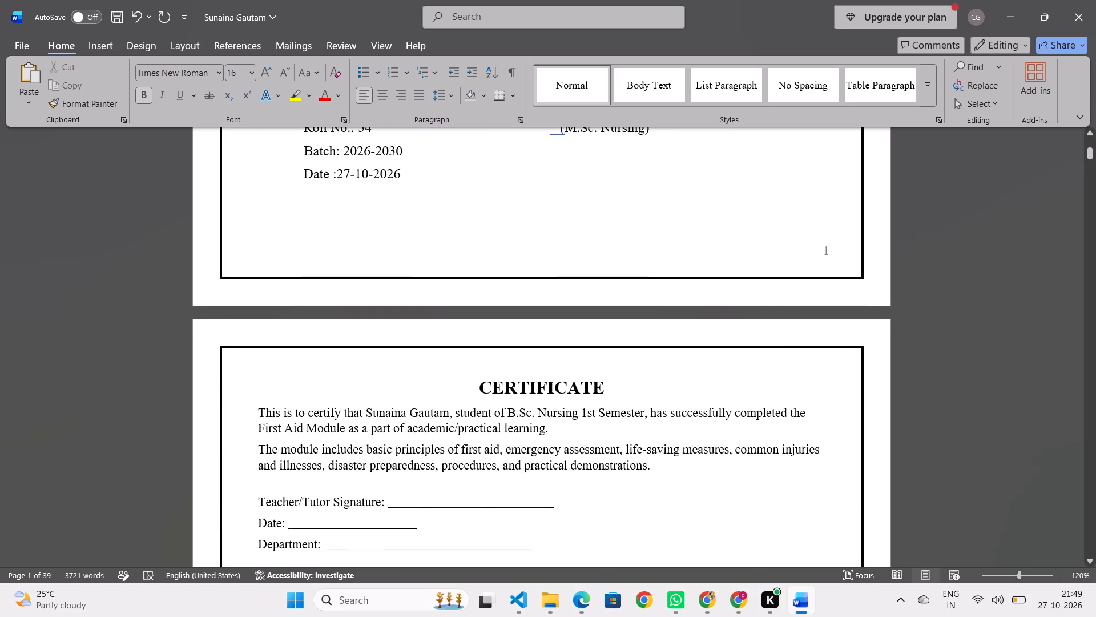
scroll(631, 449, up, 6)
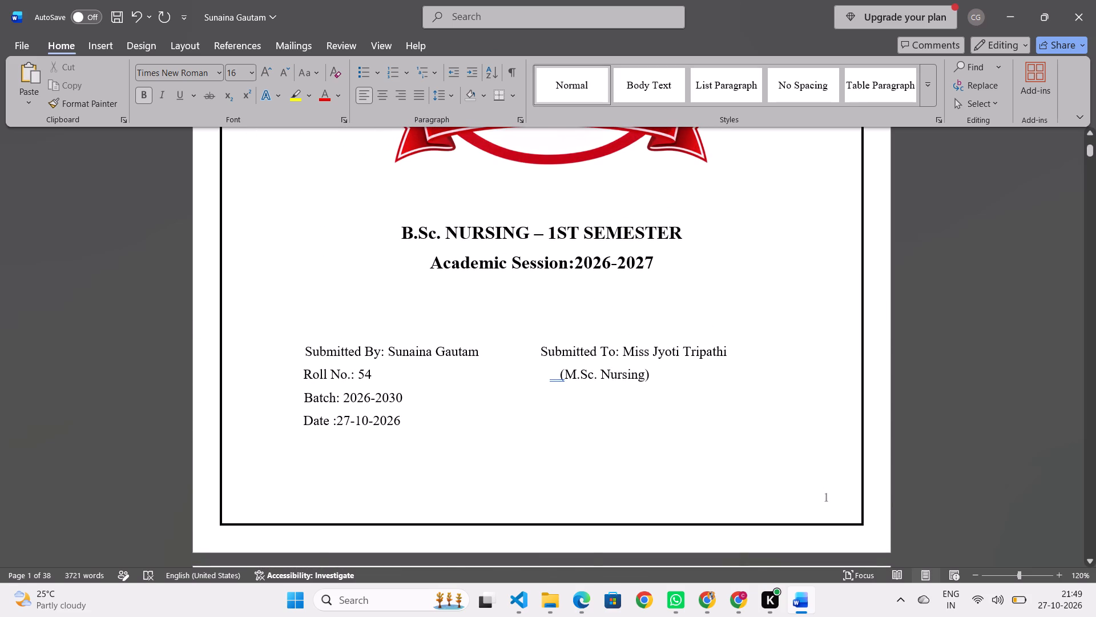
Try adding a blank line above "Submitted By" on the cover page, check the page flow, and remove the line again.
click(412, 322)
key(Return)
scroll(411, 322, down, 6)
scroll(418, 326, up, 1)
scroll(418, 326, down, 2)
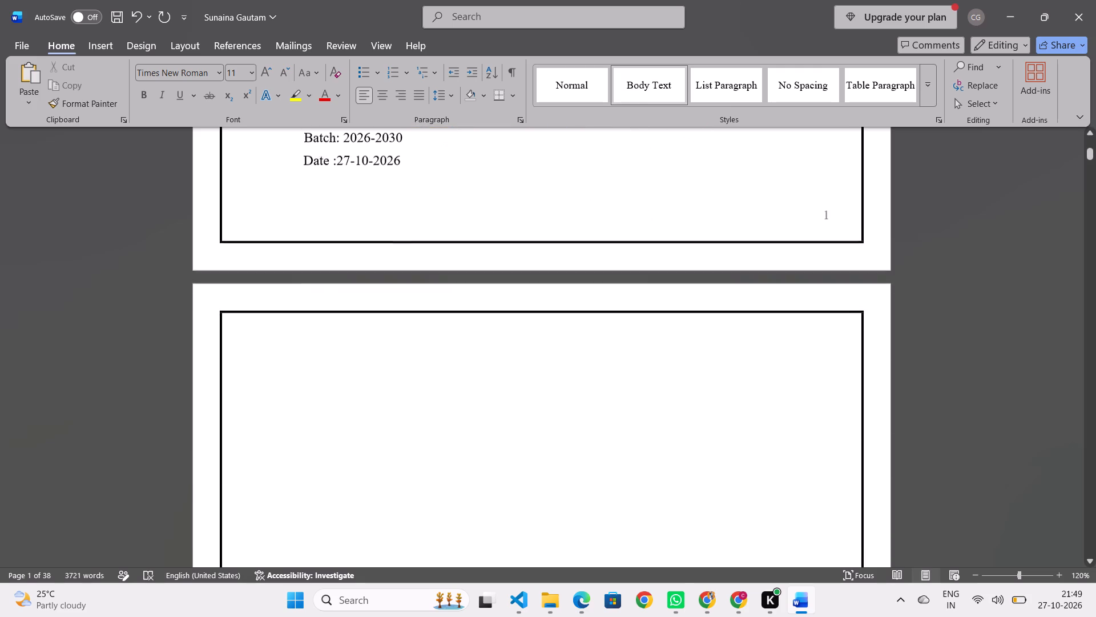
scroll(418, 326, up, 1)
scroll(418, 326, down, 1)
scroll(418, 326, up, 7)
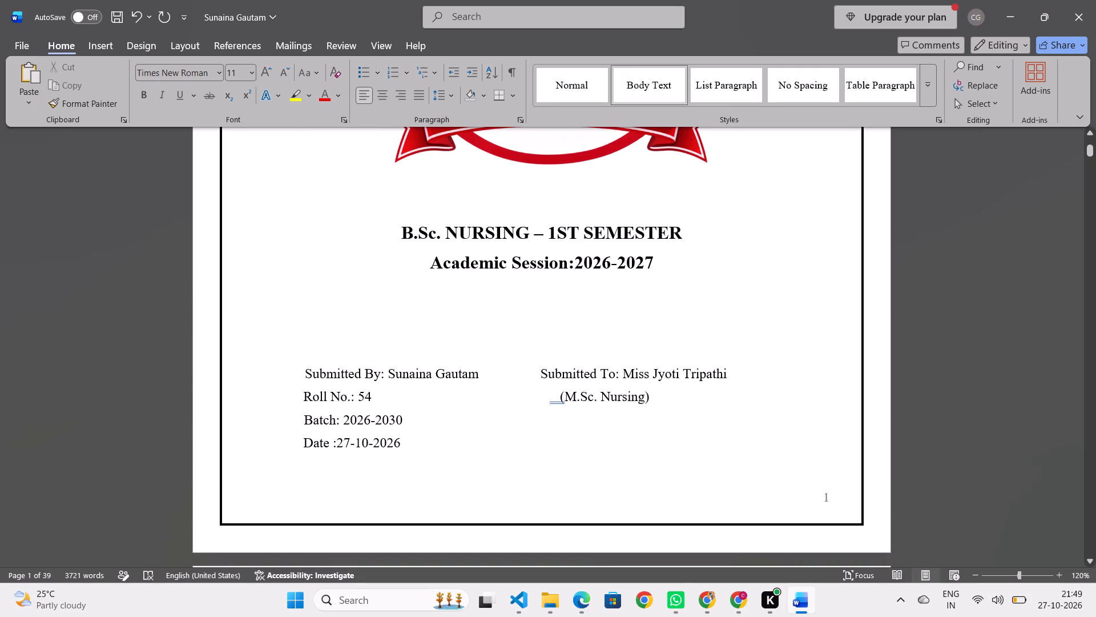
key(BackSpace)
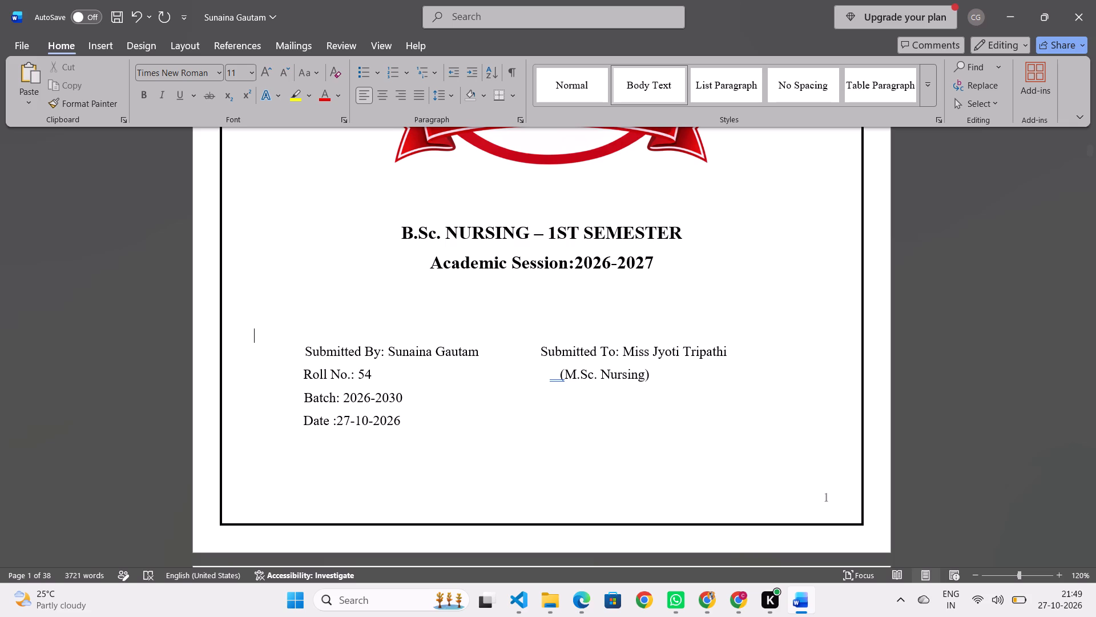
Review the layout from the cover page through the Certificate and Acknowledgement pages to the Module Information page.
scroll(377, 319, up, 3)
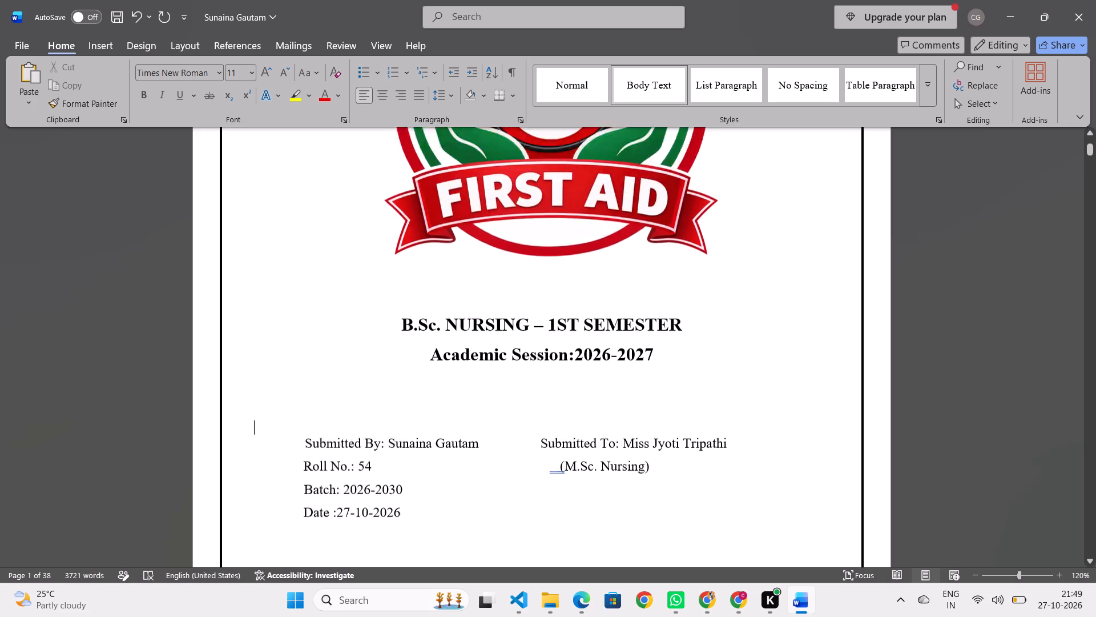
scroll(377, 319, up, 8)
scroll(377, 319, down, 19)
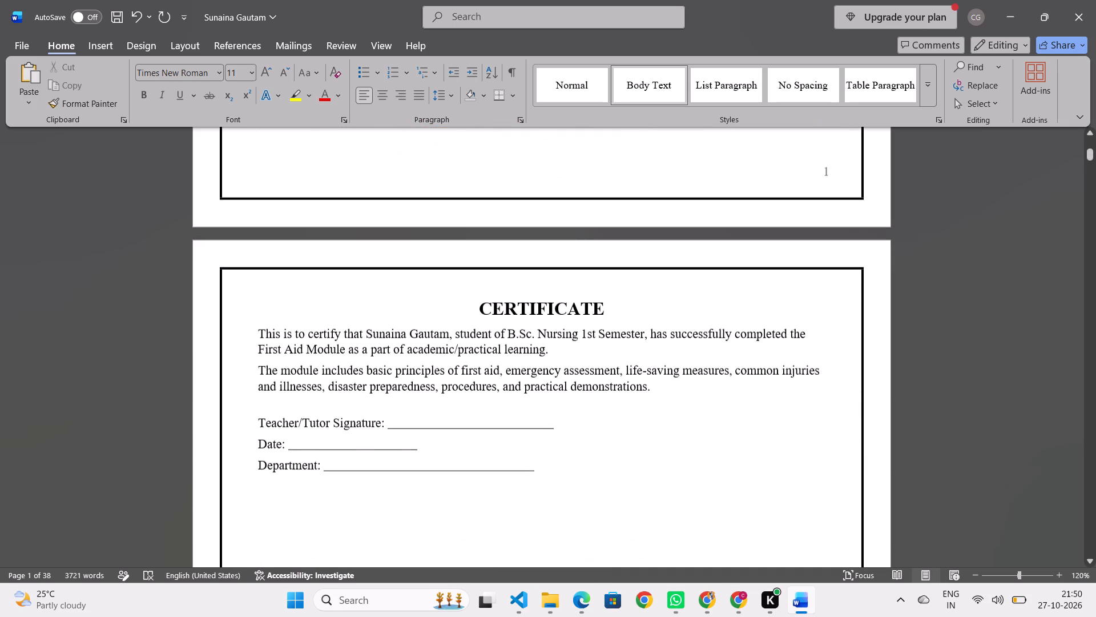
scroll(372, 350, down, 7)
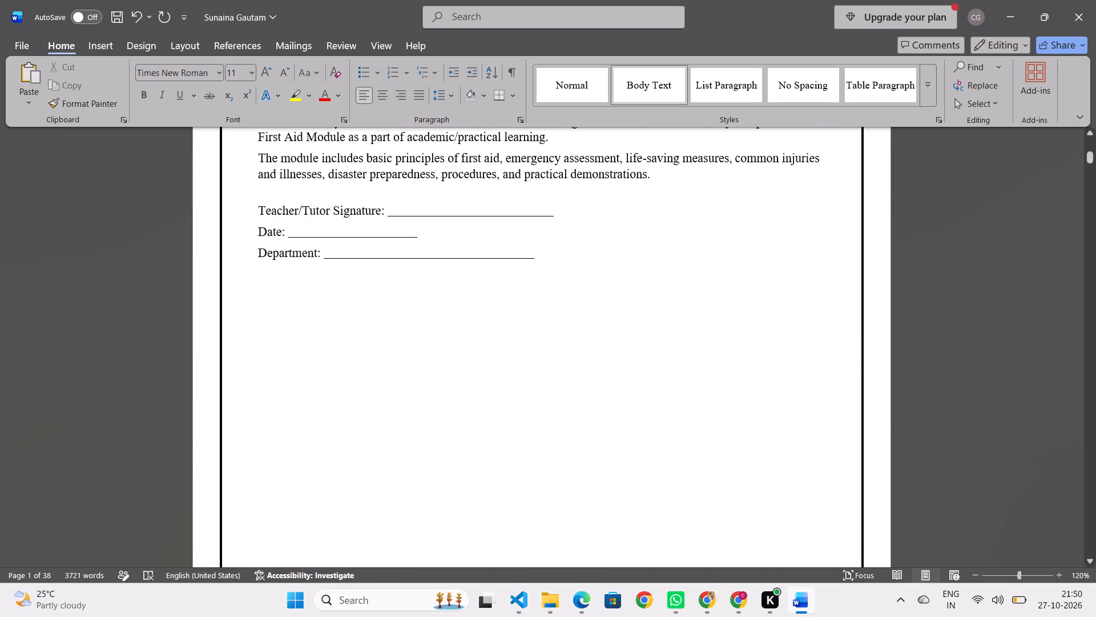
scroll(372, 352, down, 10)
scroll(372, 353, up, 1)
scroll(372, 353, down, 2)
scroll(372, 354, up, 1)
scroll(372, 354, down, 8)
scroll(372, 357, up, 1)
scroll(372, 357, down, 4)
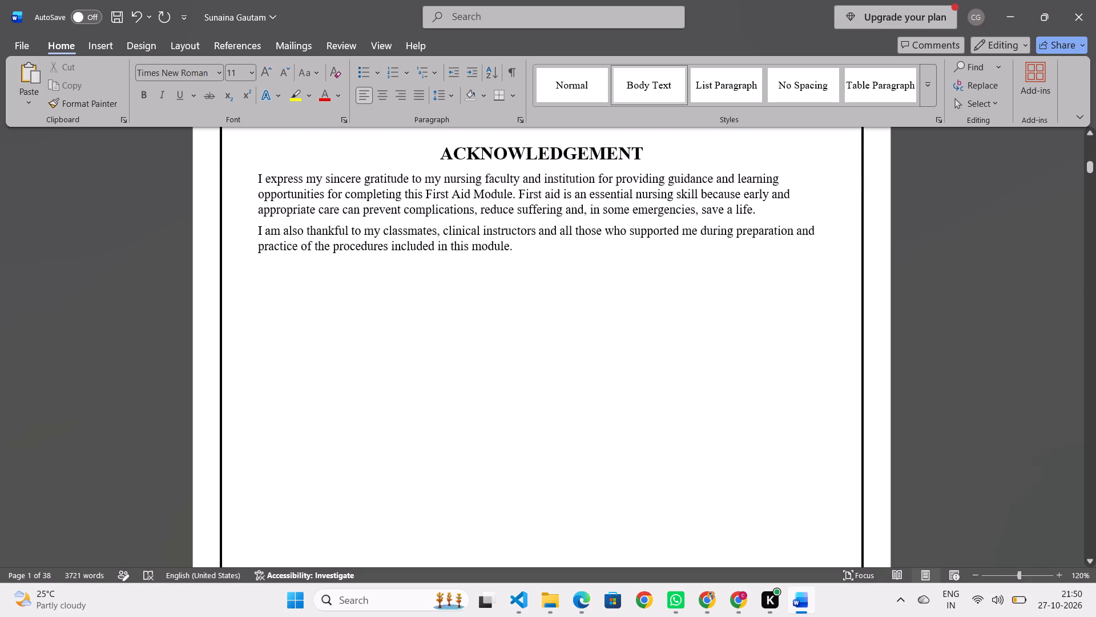
scroll(376, 357, down, 5)
scroll(376, 358, up, 1)
scroll(378, 356, down, 15)
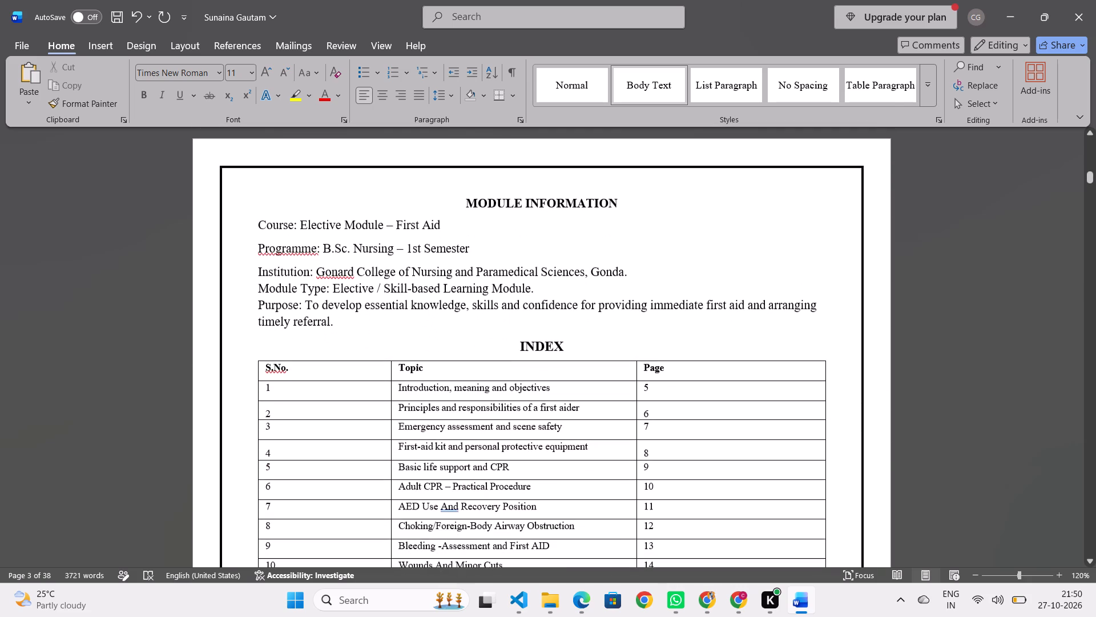
Check the spelling suggestions for "Programme" and "Gonard" in the Module Information section without changing either word.
click(296, 249)
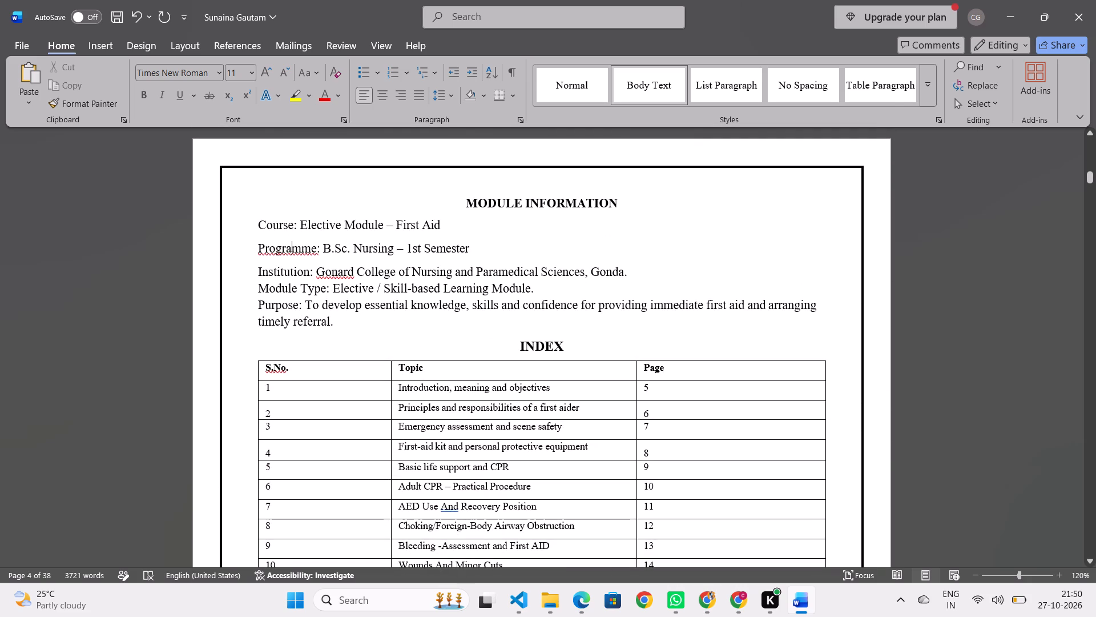
right_click(296, 249)
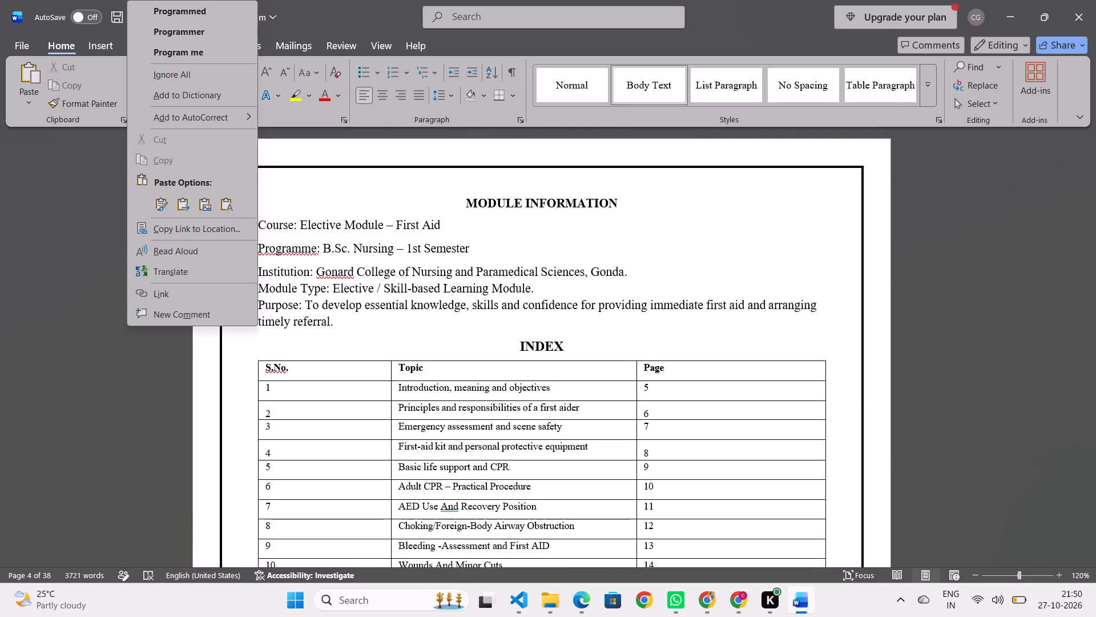
click(319, 256)
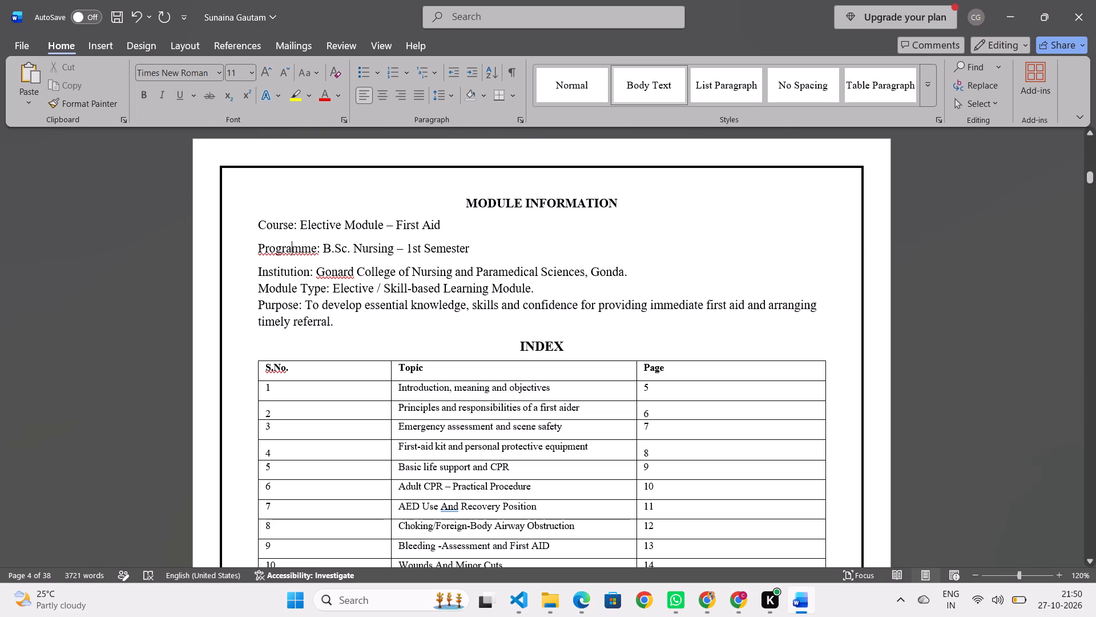
click(337, 274)
right_click(338, 275)
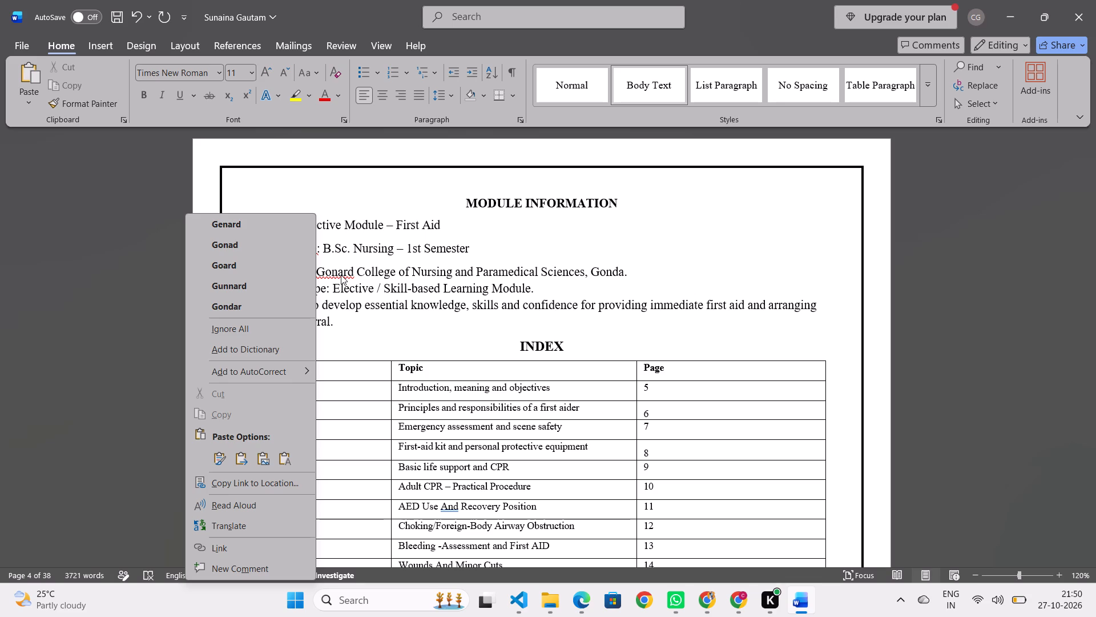
click(341, 274)
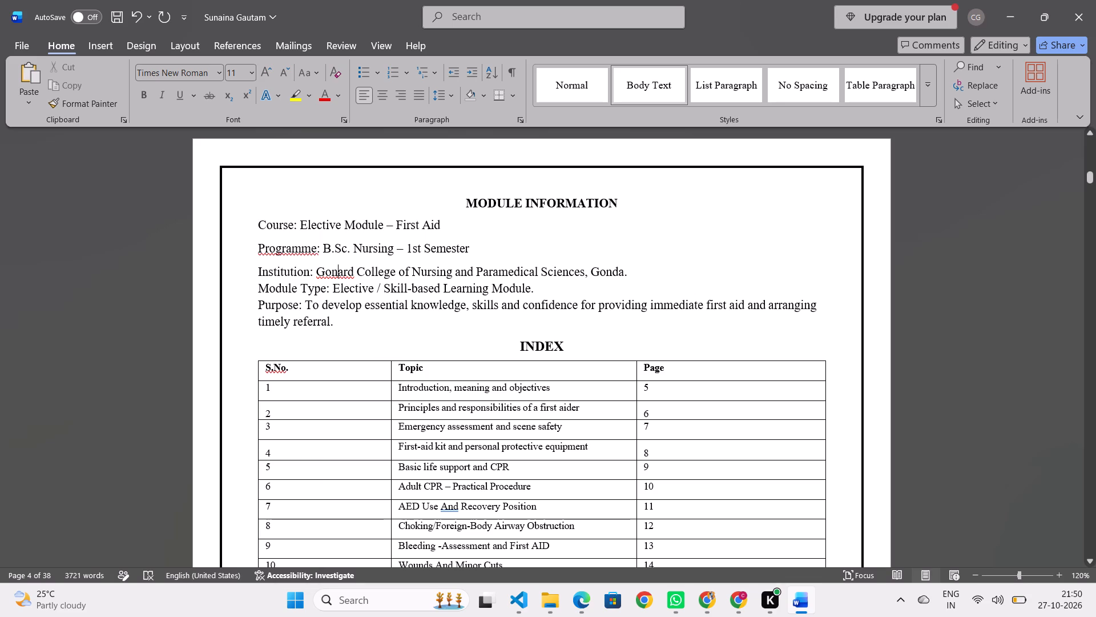
click(273, 247)
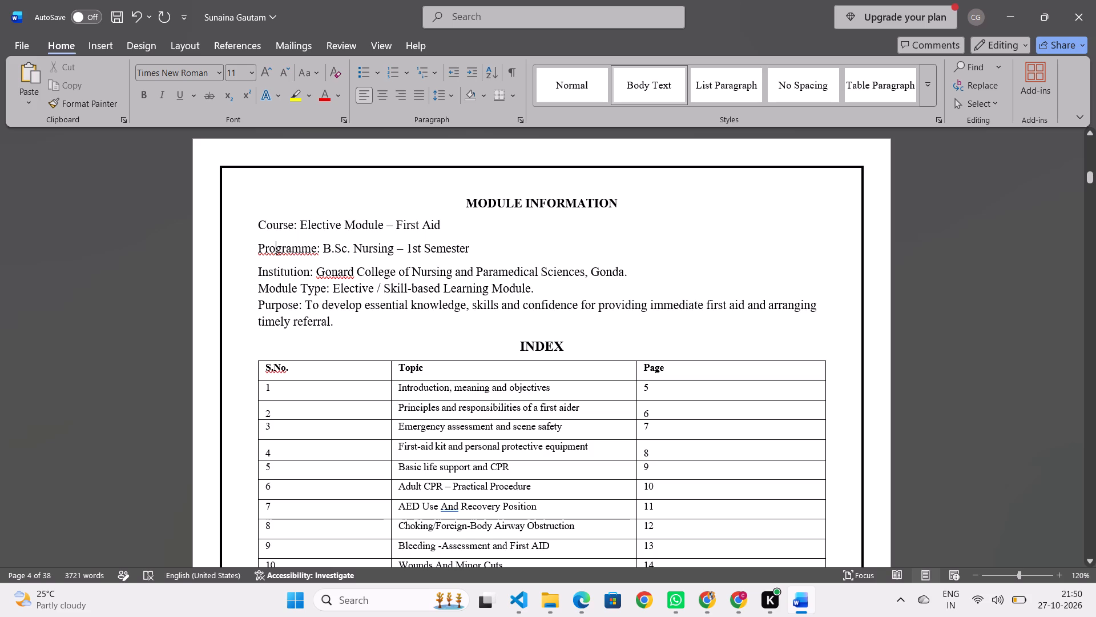
right_click(303, 254)
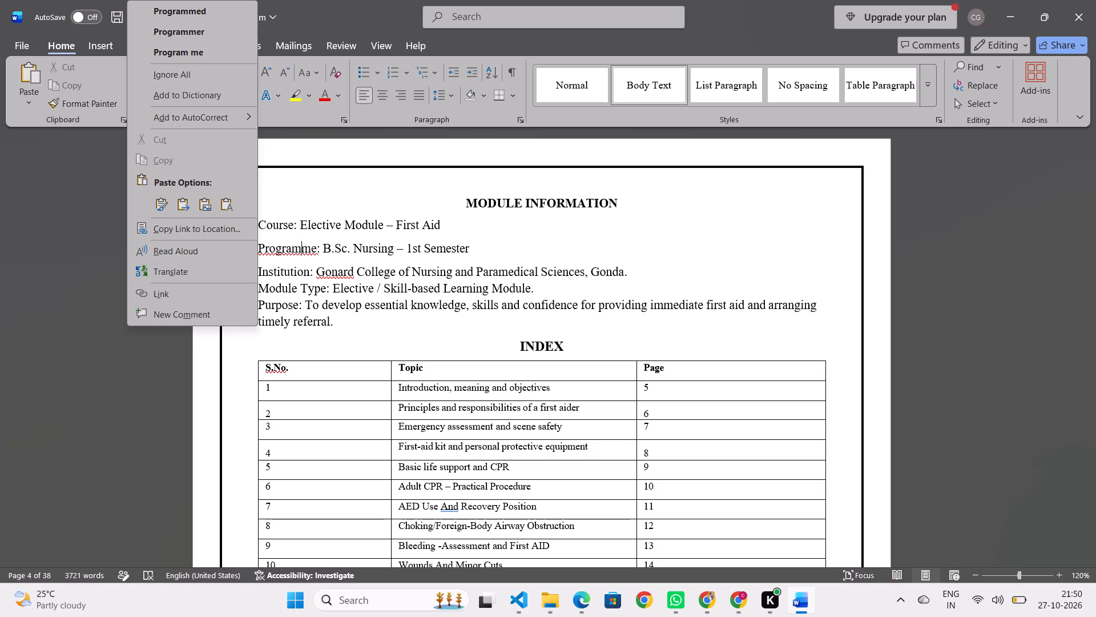
click(369, 256)
Insert an empty row at the end of the INDEX table, below row 28, "Documentation, Referral and Handover".
scroll(396, 307, down, 5)
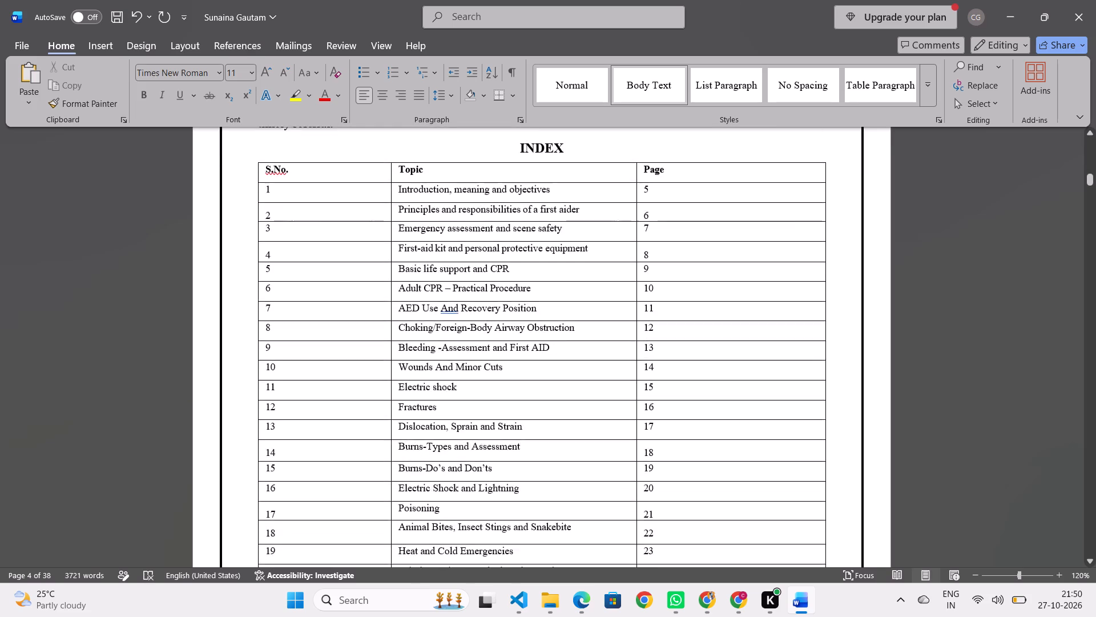
scroll(404, 333, down, 9)
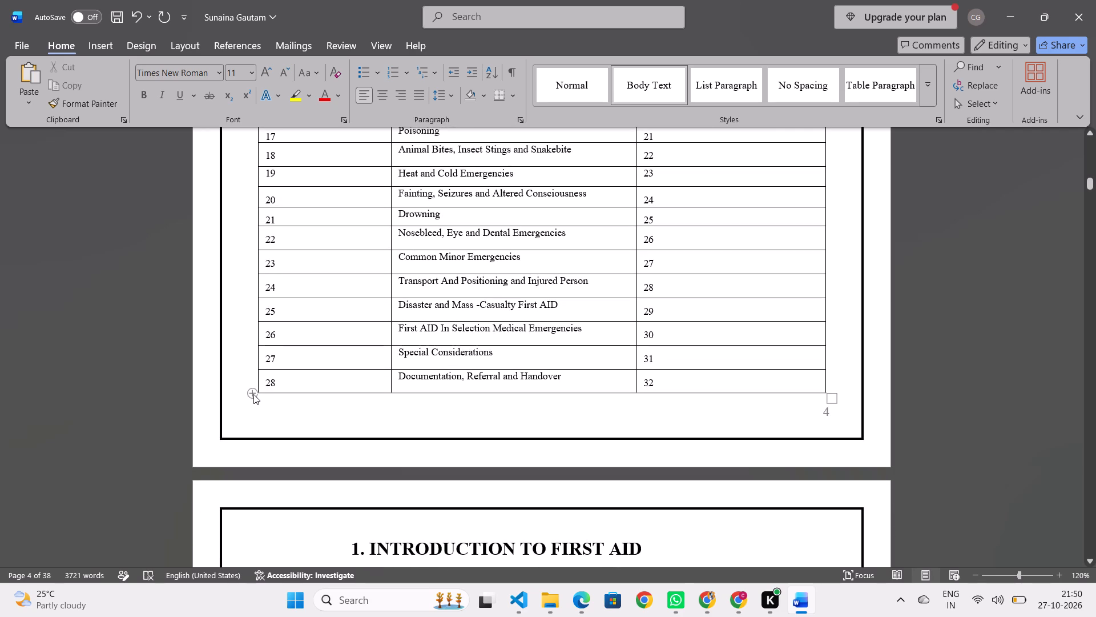
click(253, 394)
Examine the INDEX table's layout from the Module Information heading down to its empty last row and back.
scroll(349, 424, up, 7)
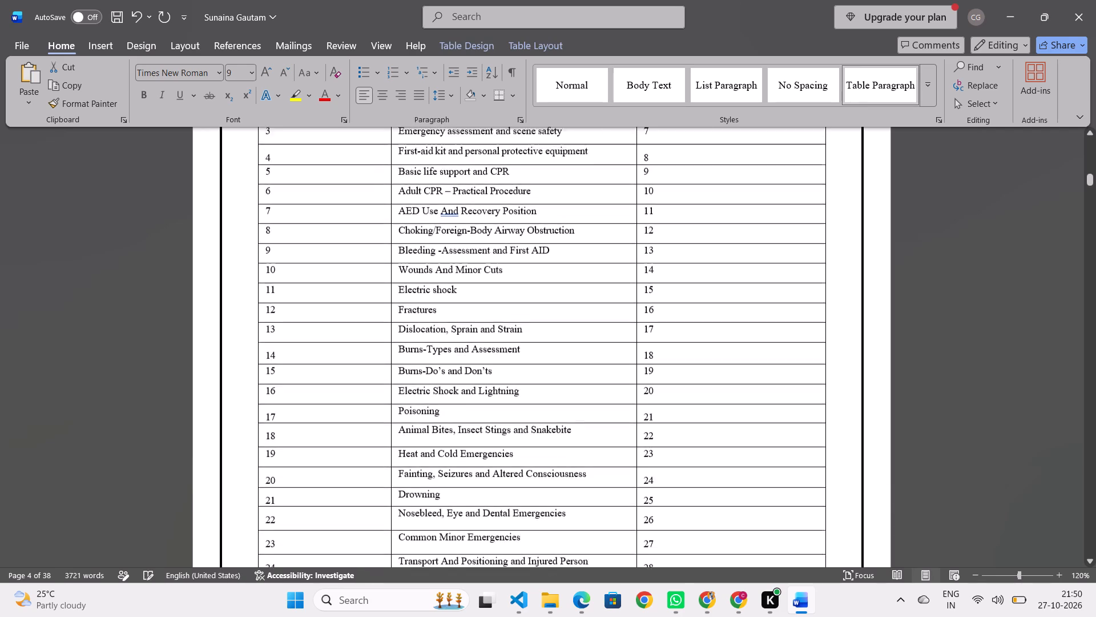
scroll(349, 424, up, 8)
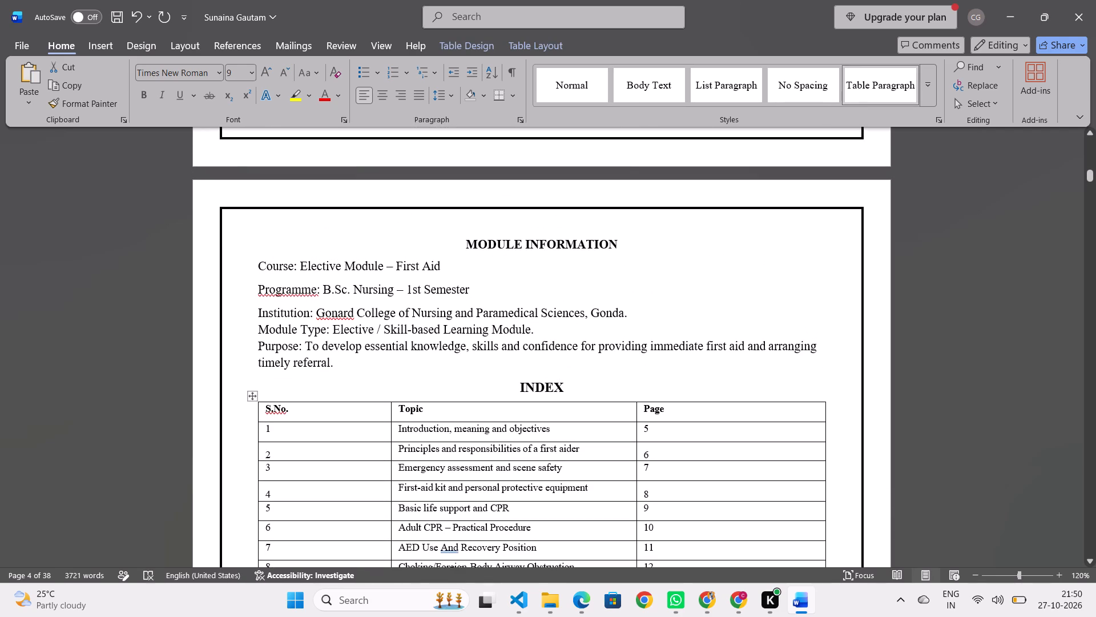
scroll(354, 386, down, 11)
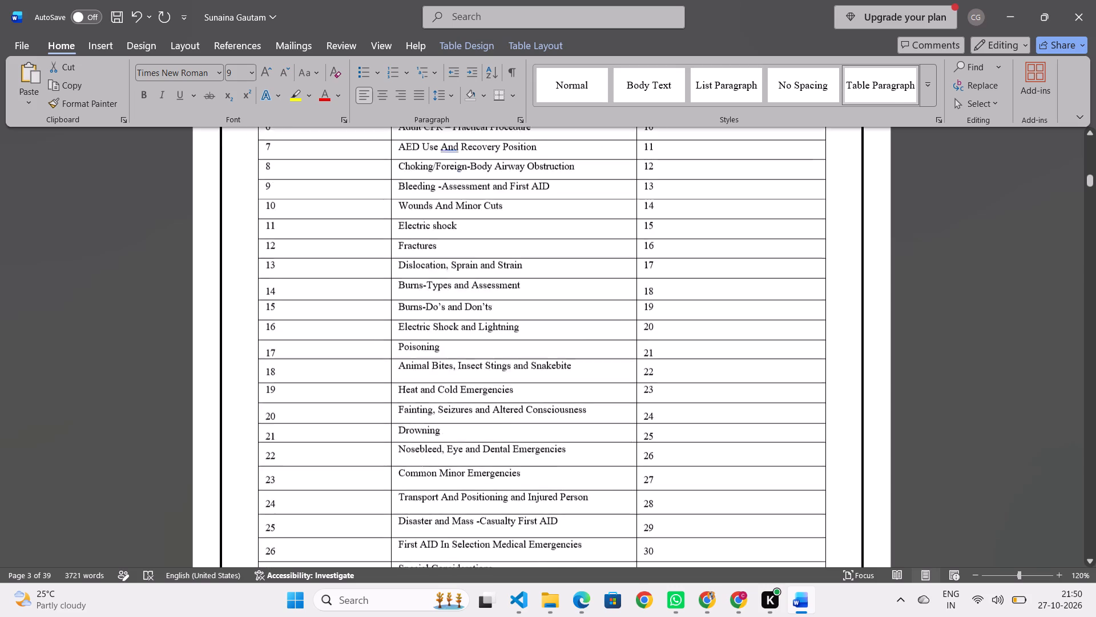
scroll(354, 386, down, 8)
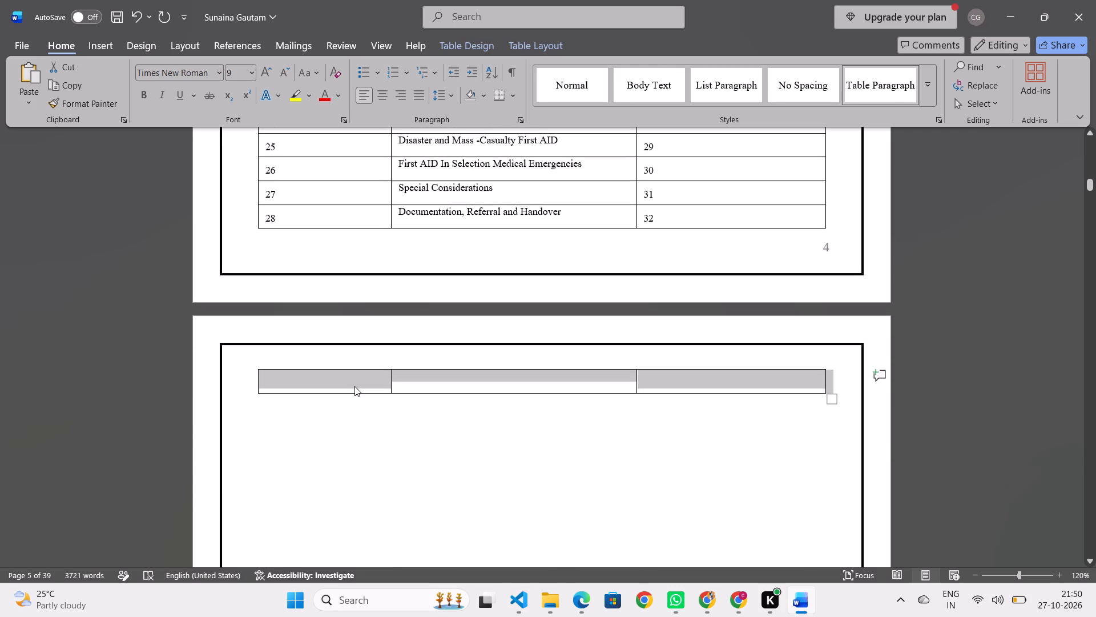
scroll(354, 386, up, 15)
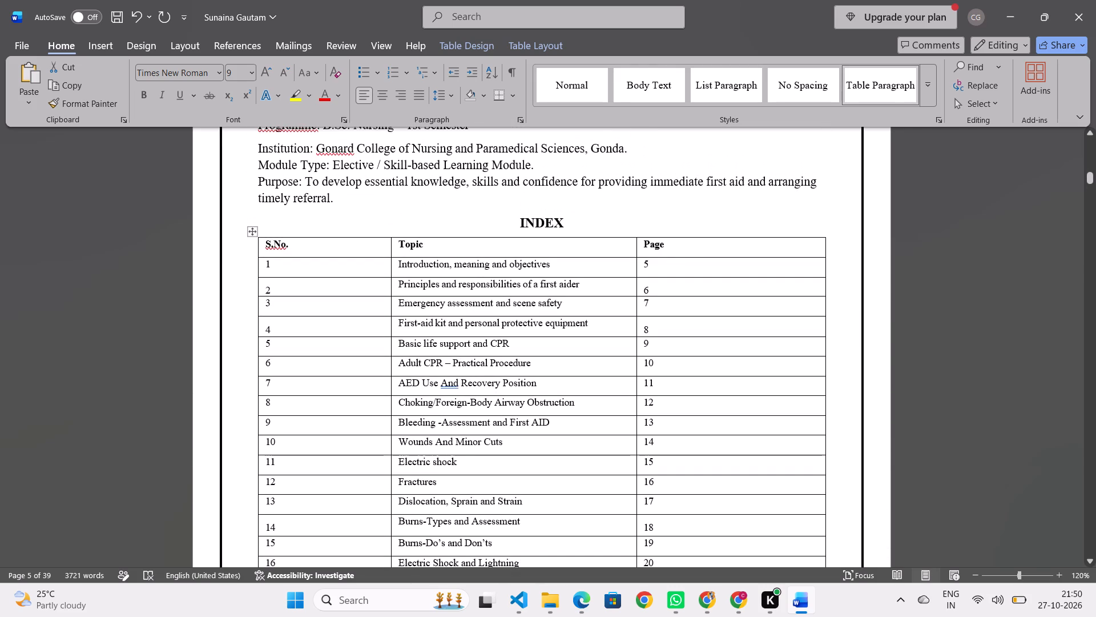
scroll(354, 386, up, 3)
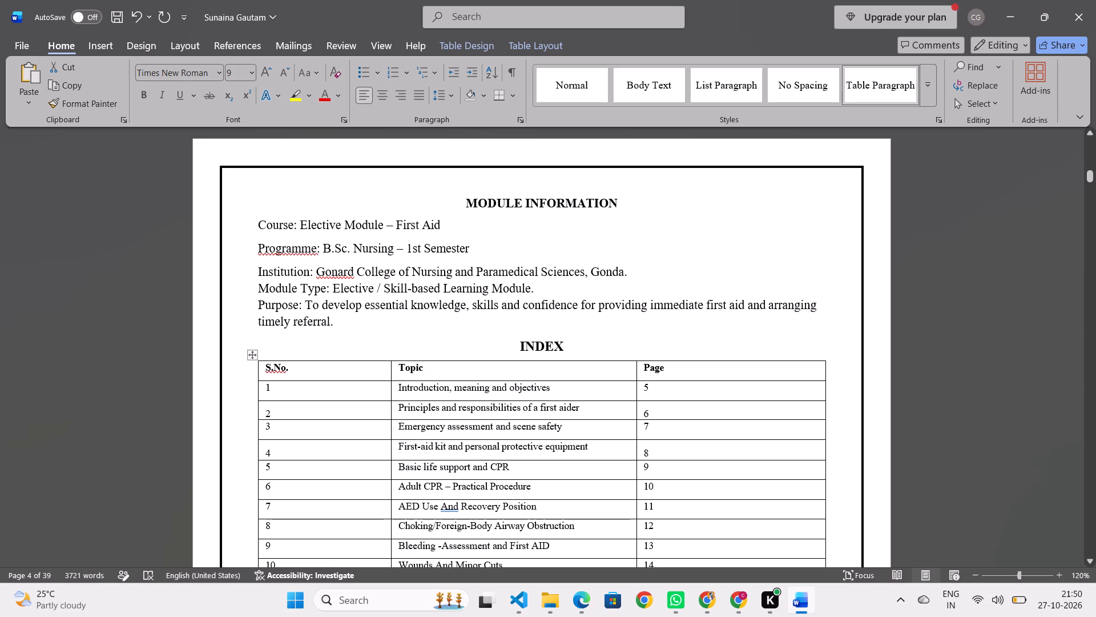
Set the line spacing of the INDEX table rows from the header through row 28 to 1.0.
drag(252, 364, 436, 475)
scroll(366, 462, down, 5)
scroll(436, 475, down, 2)
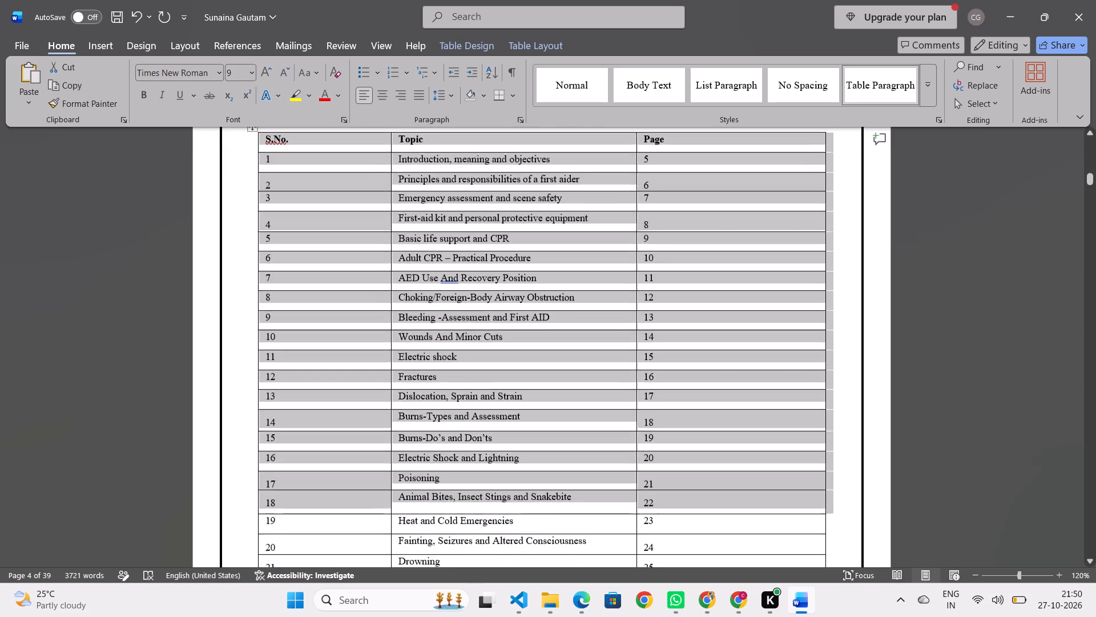
drag(436, 475, 773, 351)
scroll(439, 477, down, 7)
scroll(555, 488, down, 2)
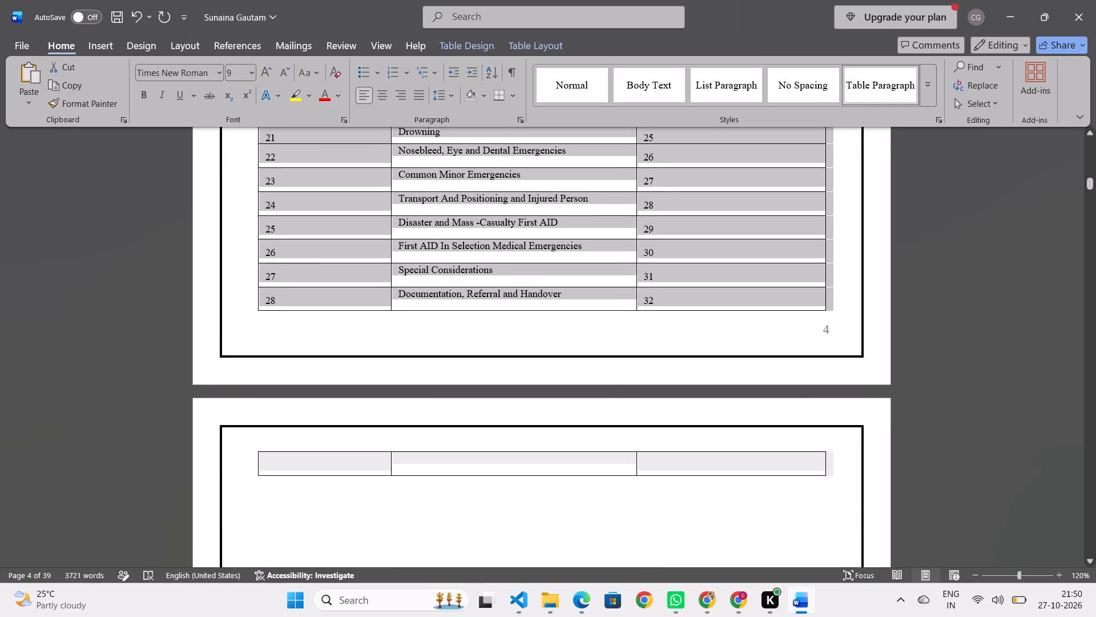
drag(773, 351, 829, 311)
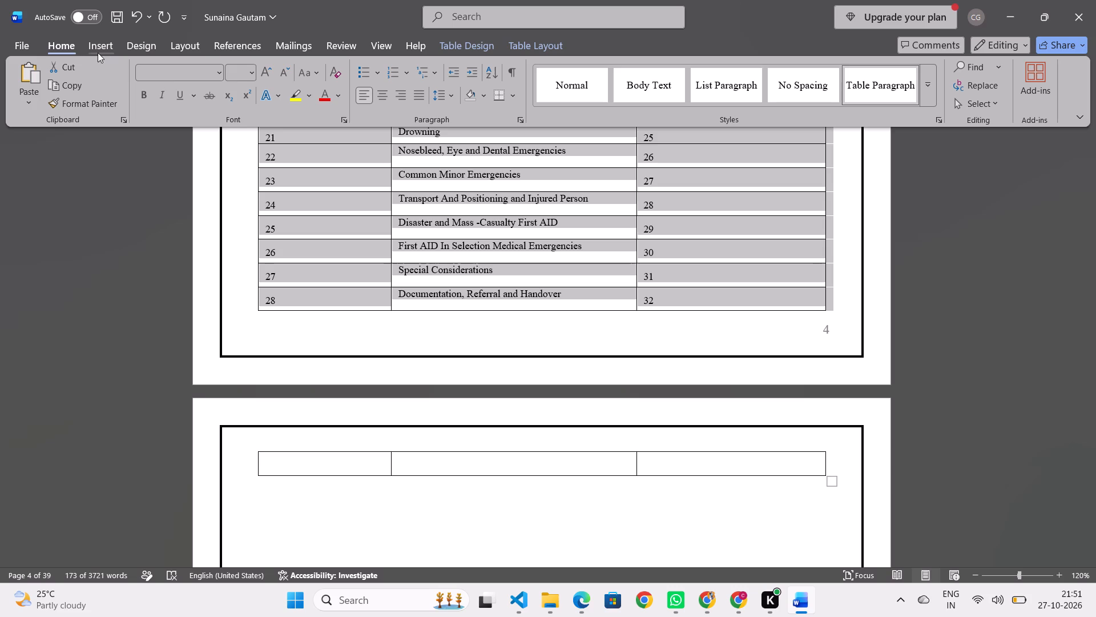
click(449, 97)
click(454, 121)
click(440, 332)
Set the font size of the Module Information lines, from Course through Purpose, to 10.
scroll(461, 340, up, 4)
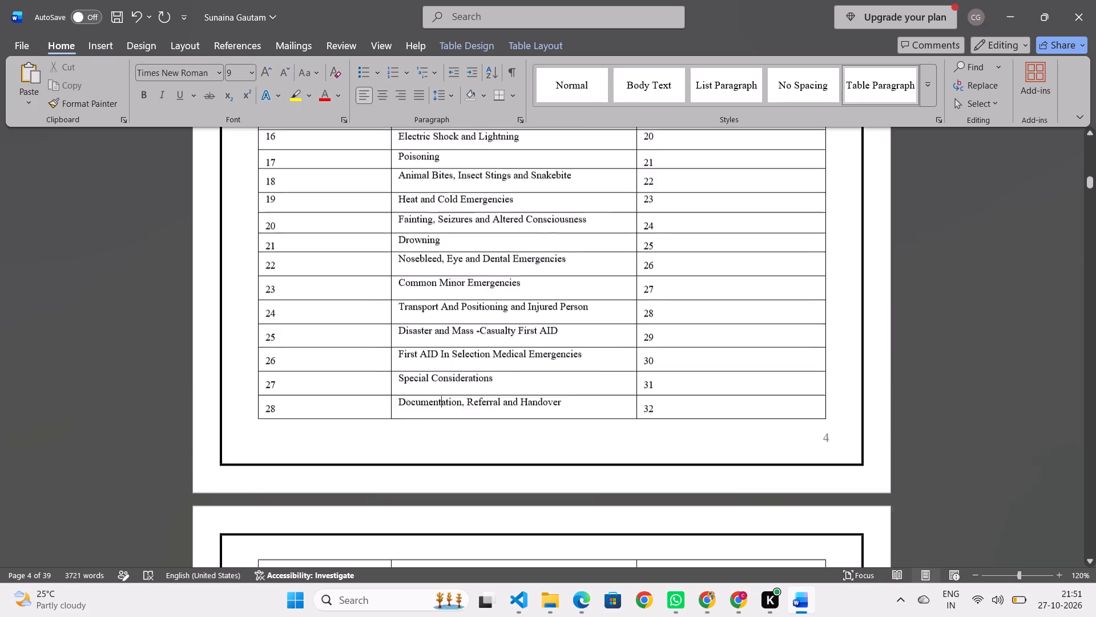
scroll(461, 340, up, 12)
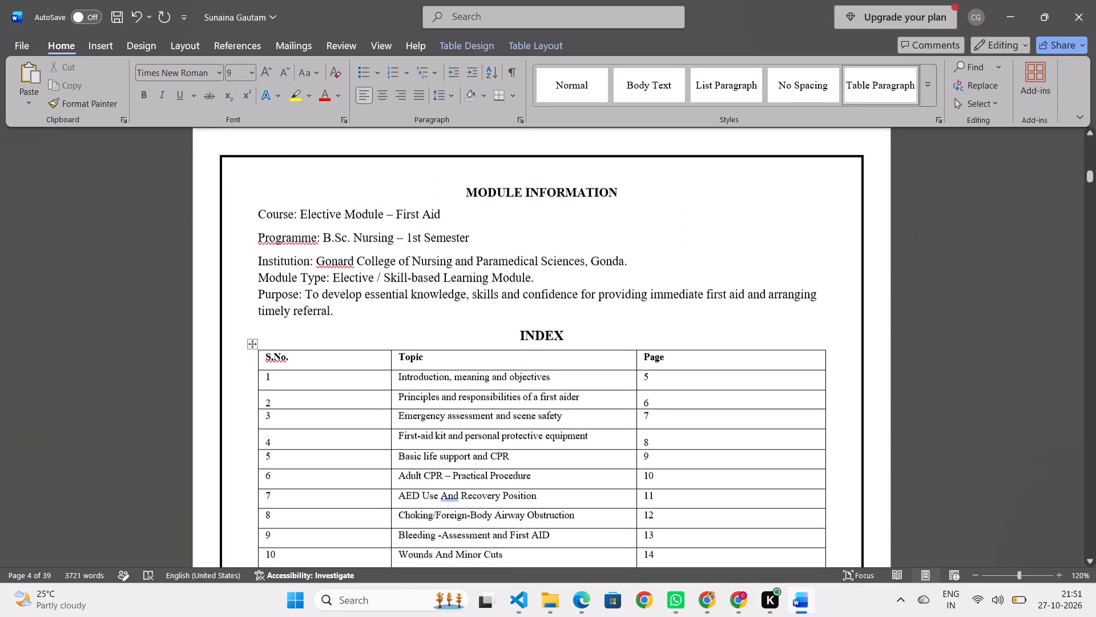
click(364, 328)
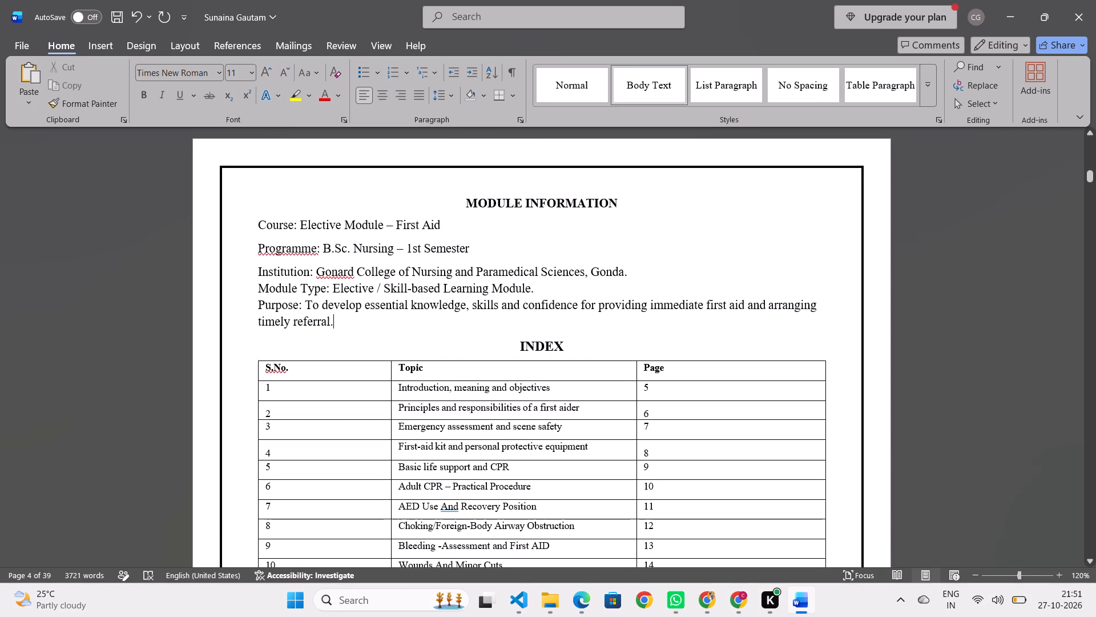
drag(341, 324, 257, 227)
click(254, 77)
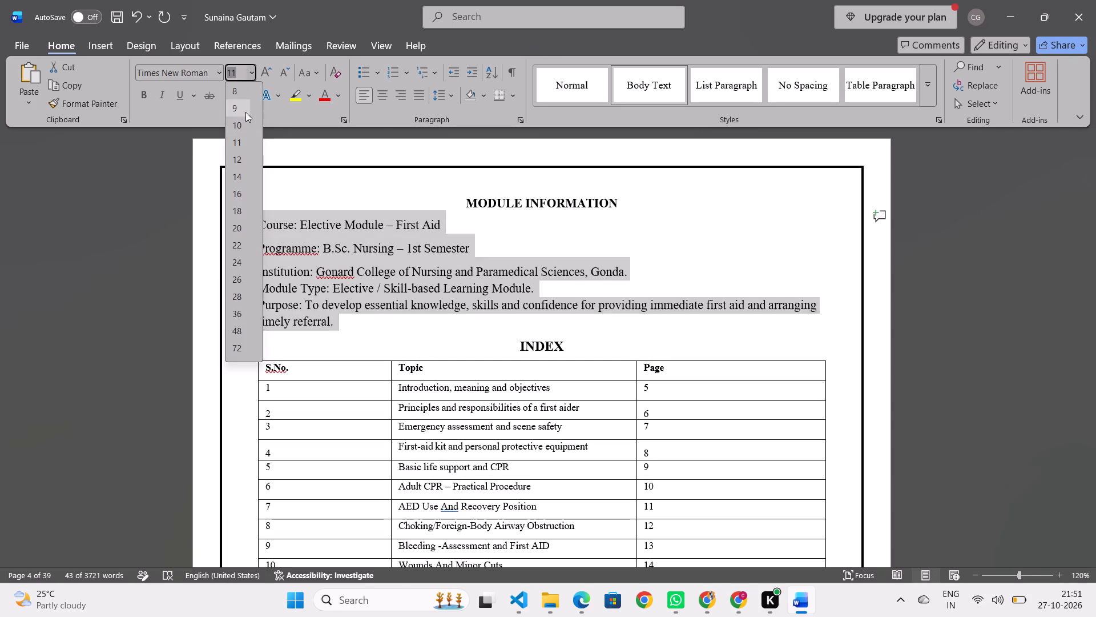
click(236, 123)
click(346, 331)
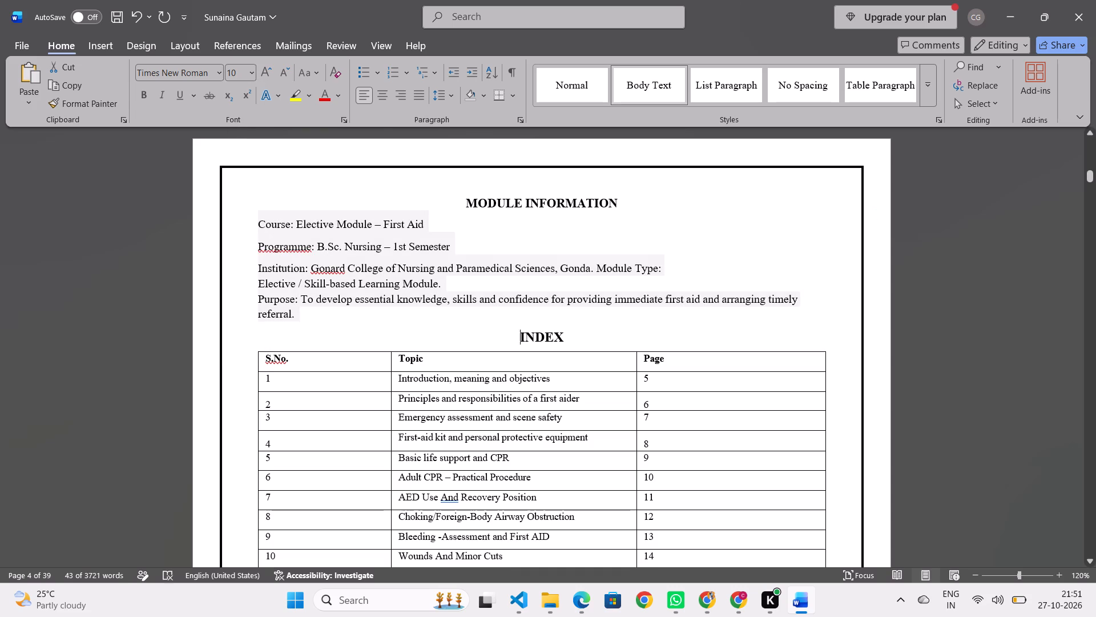
click(316, 315)
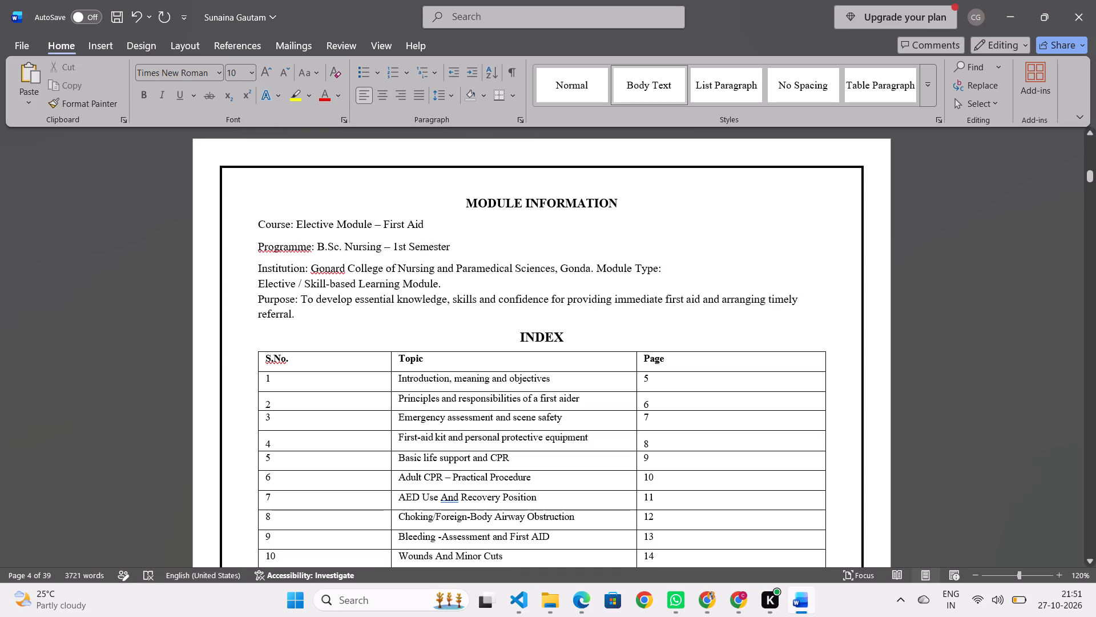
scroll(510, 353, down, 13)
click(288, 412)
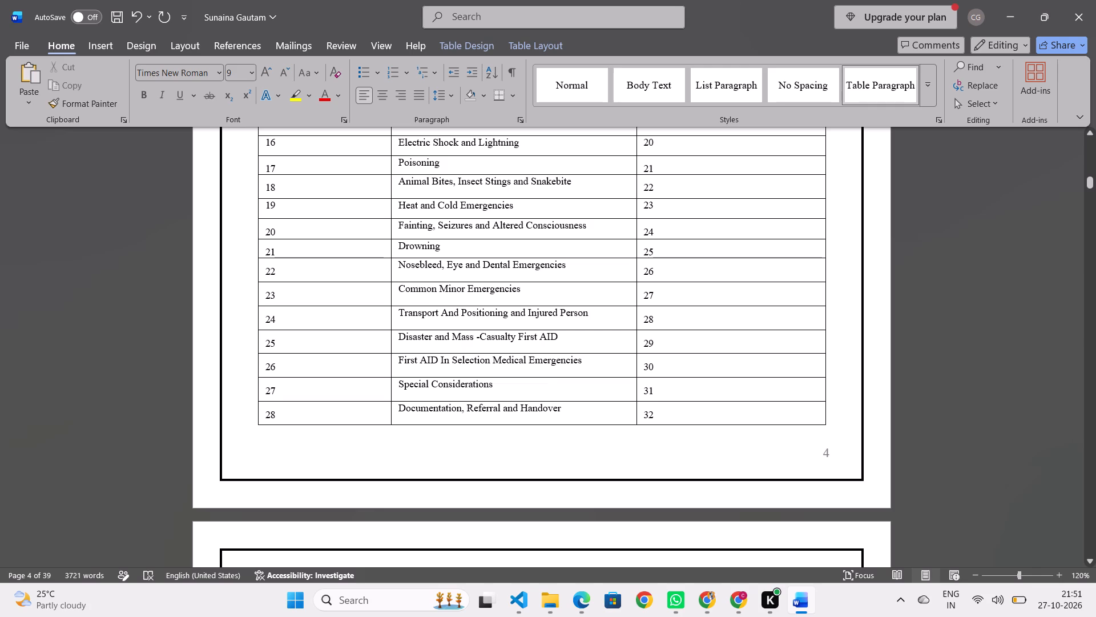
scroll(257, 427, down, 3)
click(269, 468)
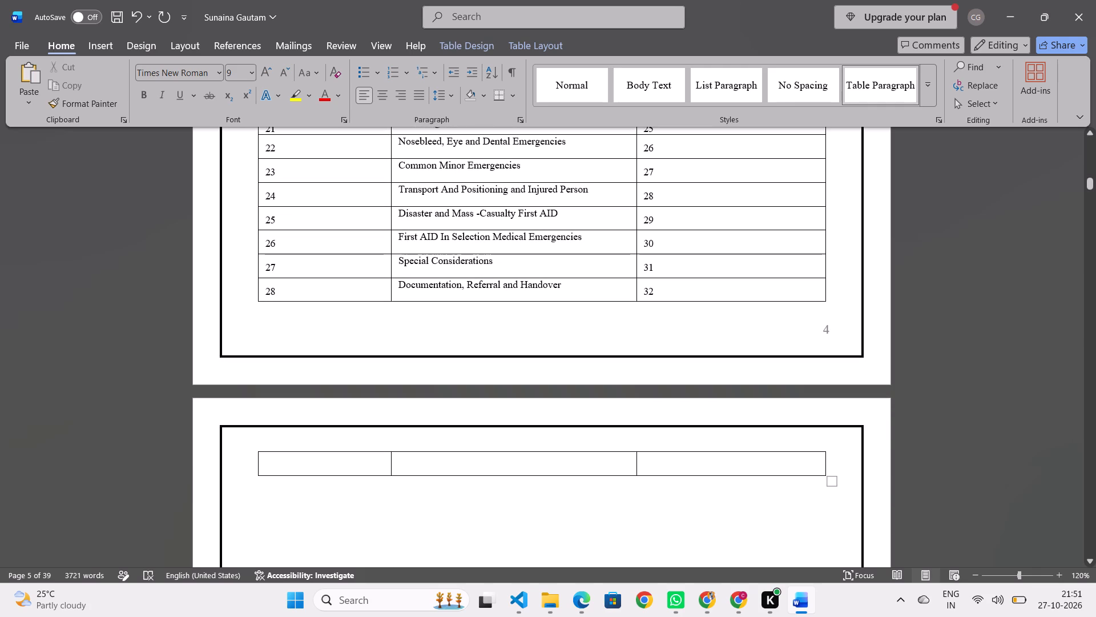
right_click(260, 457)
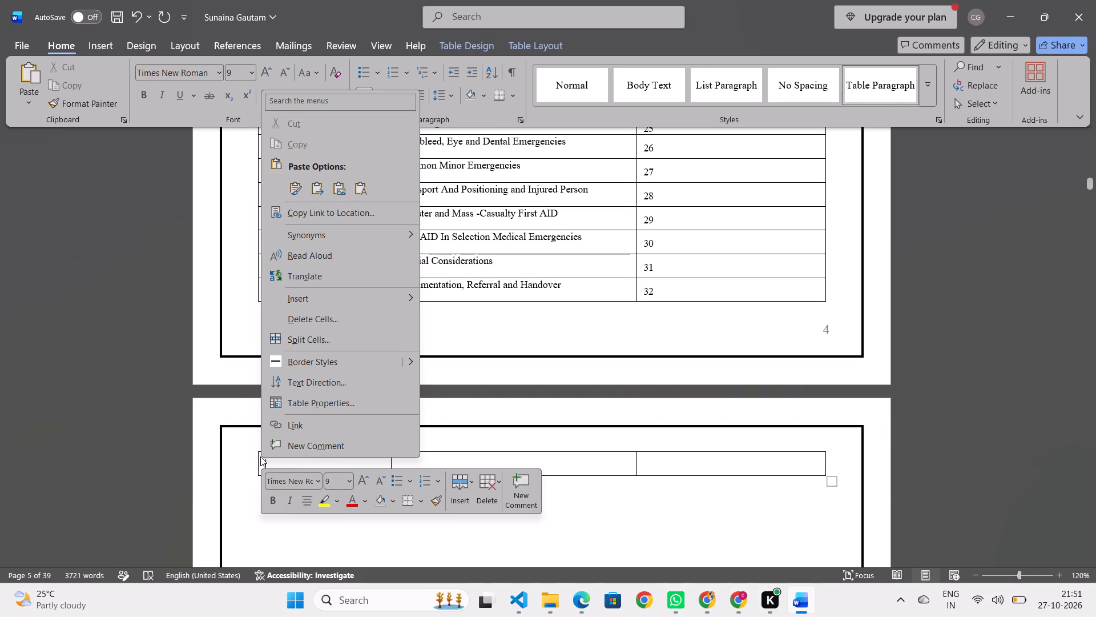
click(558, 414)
Set the line spacing of the whole INDEX table, including its empty last row, to 1.0.
scroll(547, 402, up, 4)
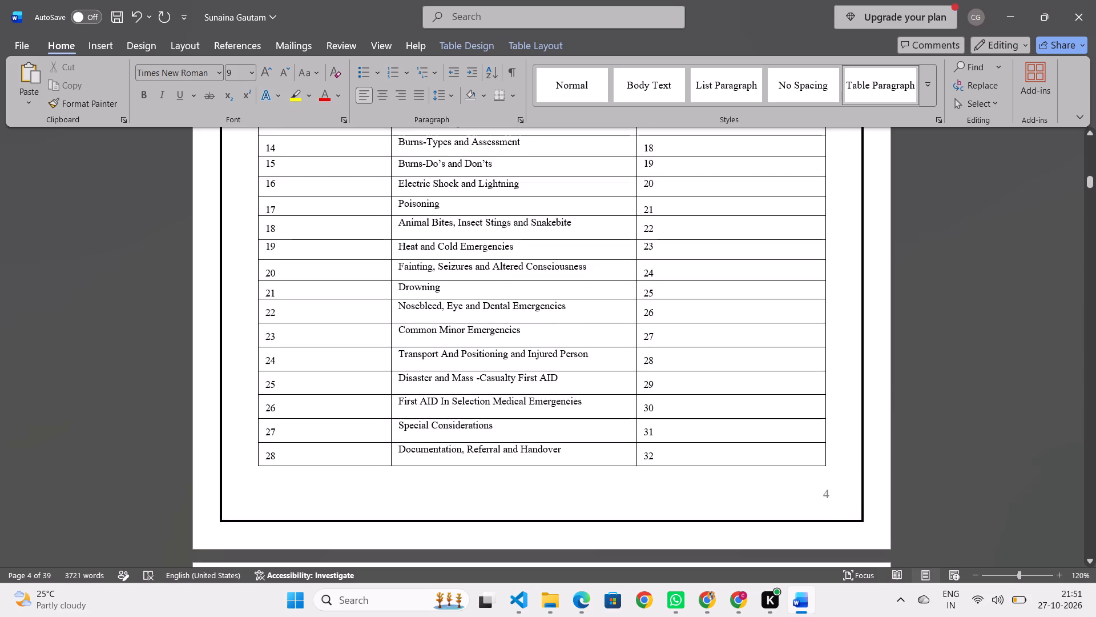
scroll(547, 402, up, 9)
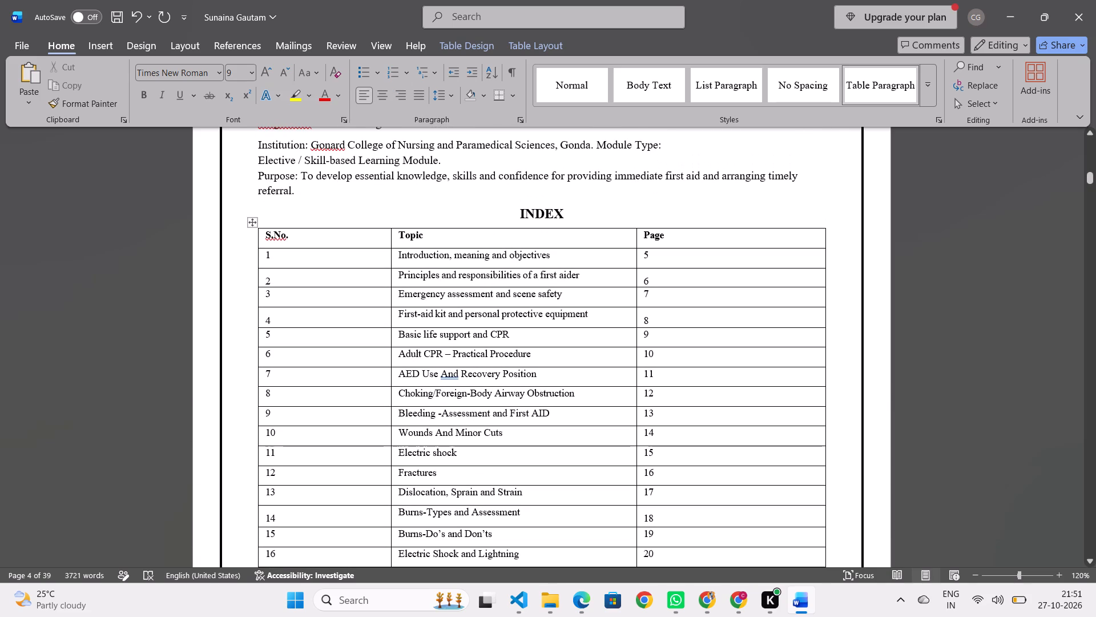
drag(255, 231, 436, 466)
scroll(412, 449, down, 5)
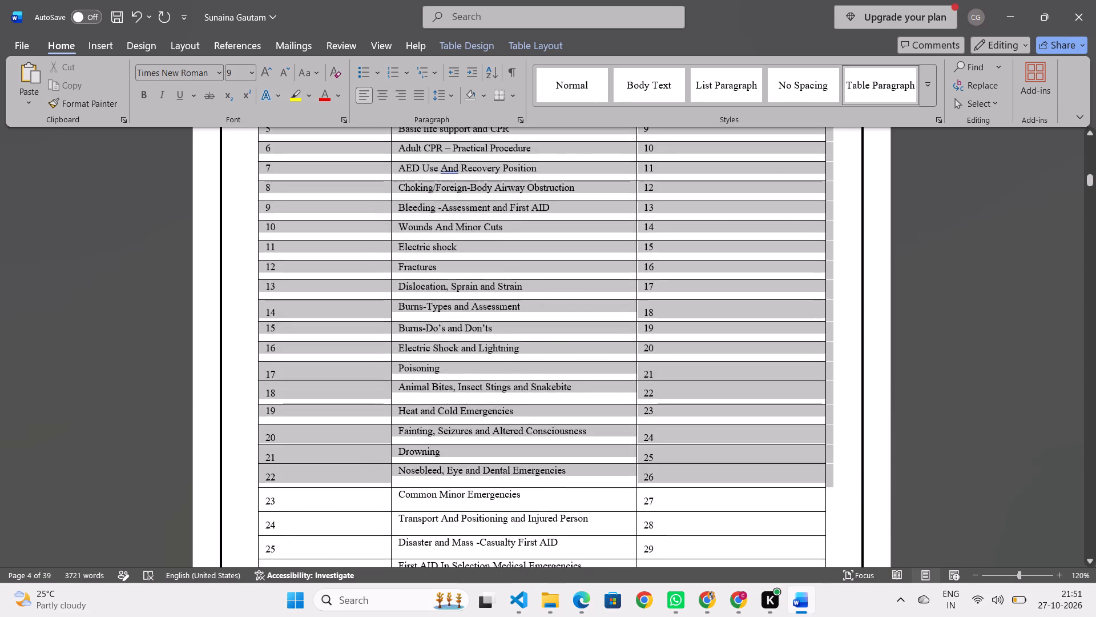
drag(436, 466, 825, 511)
scroll(440, 470, down, 3)
scroll(499, 492, down, 4)
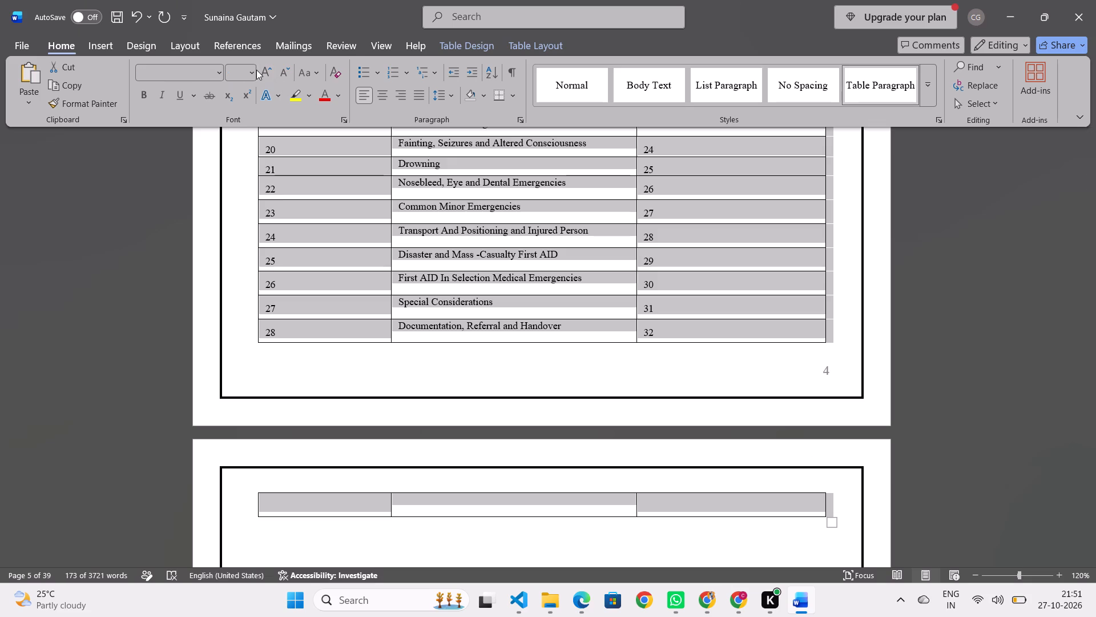
click(448, 96)
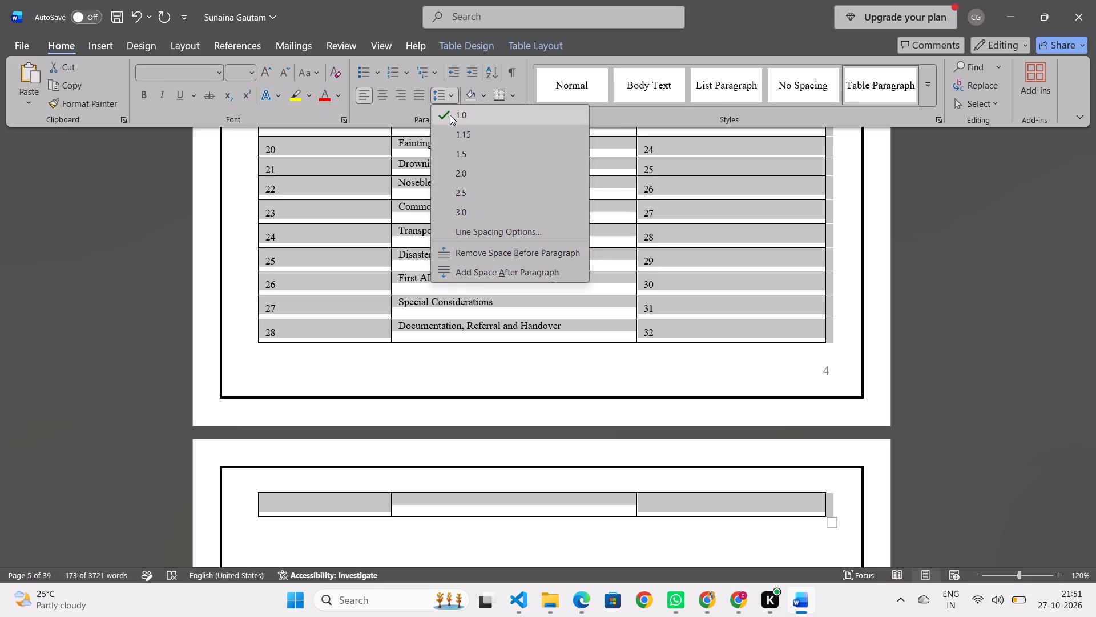
click(450, 115)
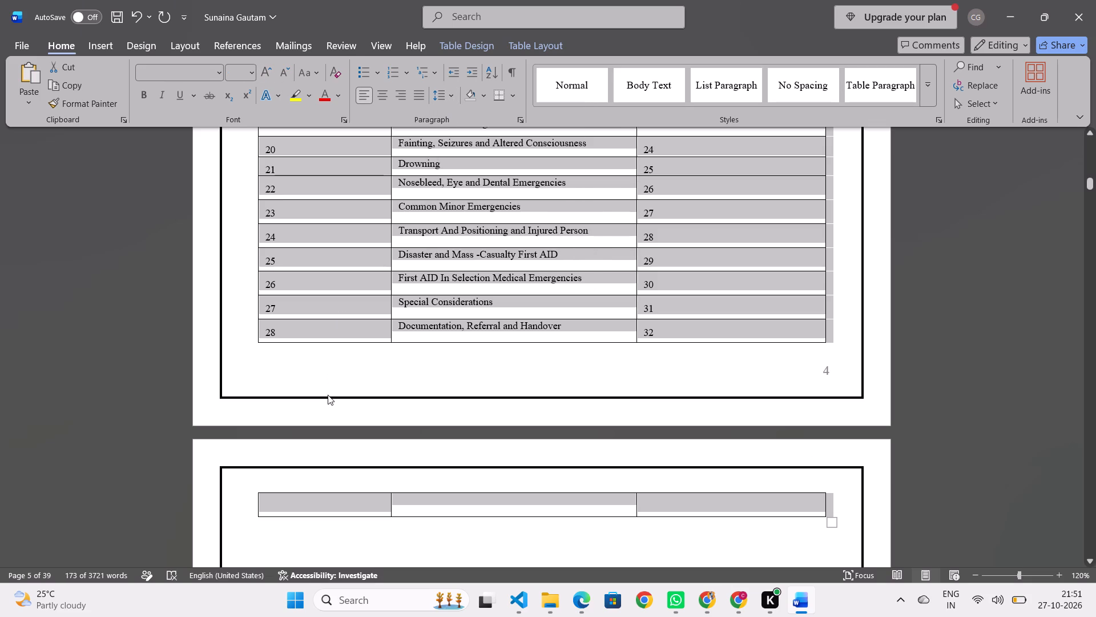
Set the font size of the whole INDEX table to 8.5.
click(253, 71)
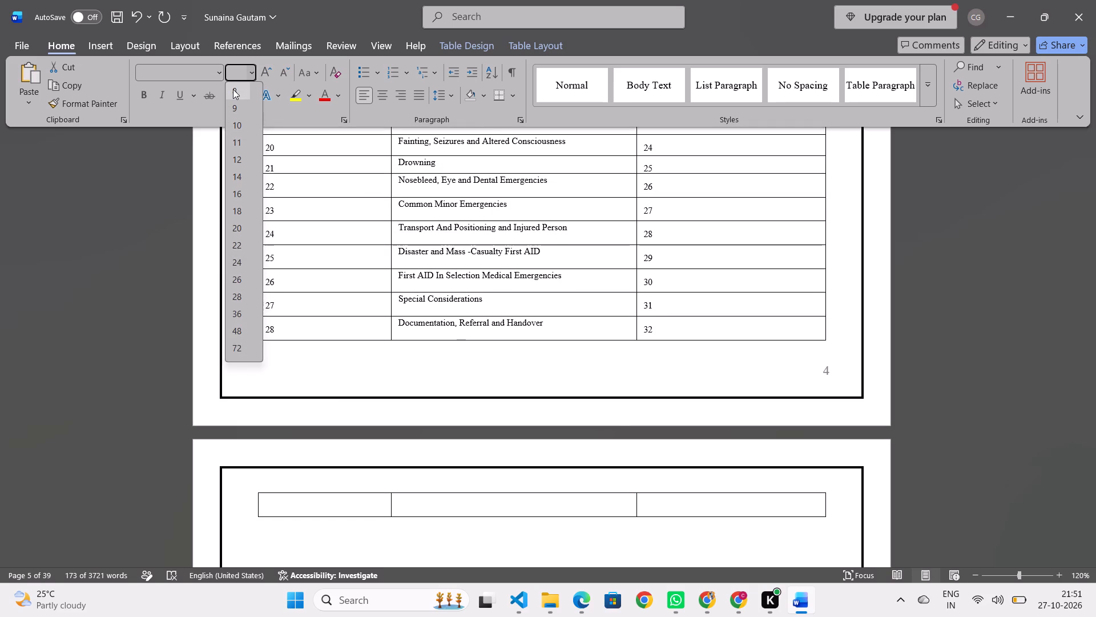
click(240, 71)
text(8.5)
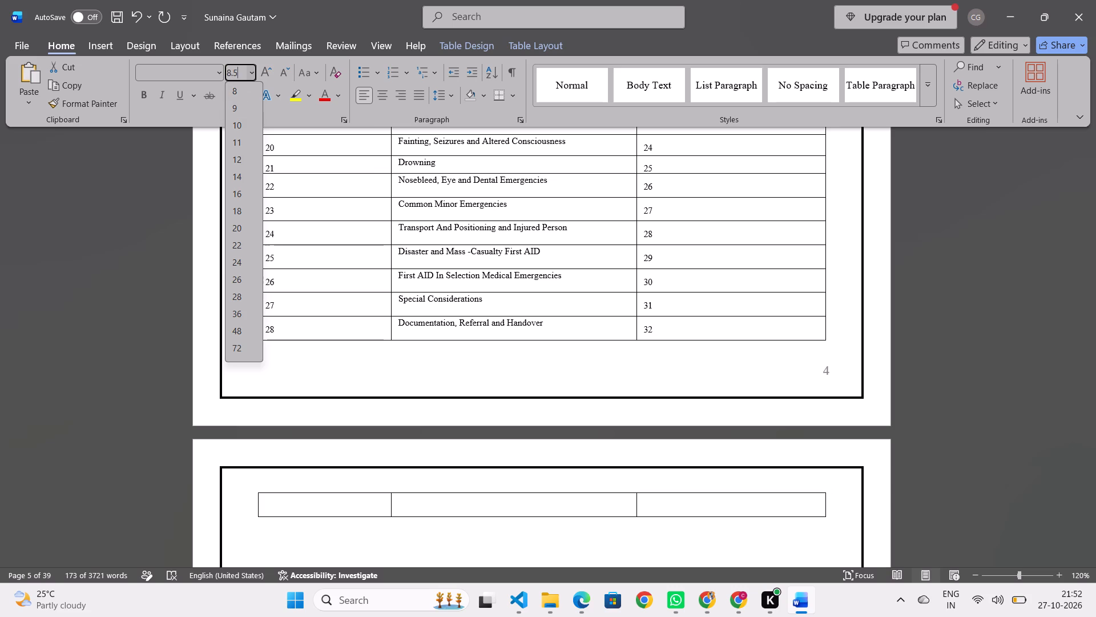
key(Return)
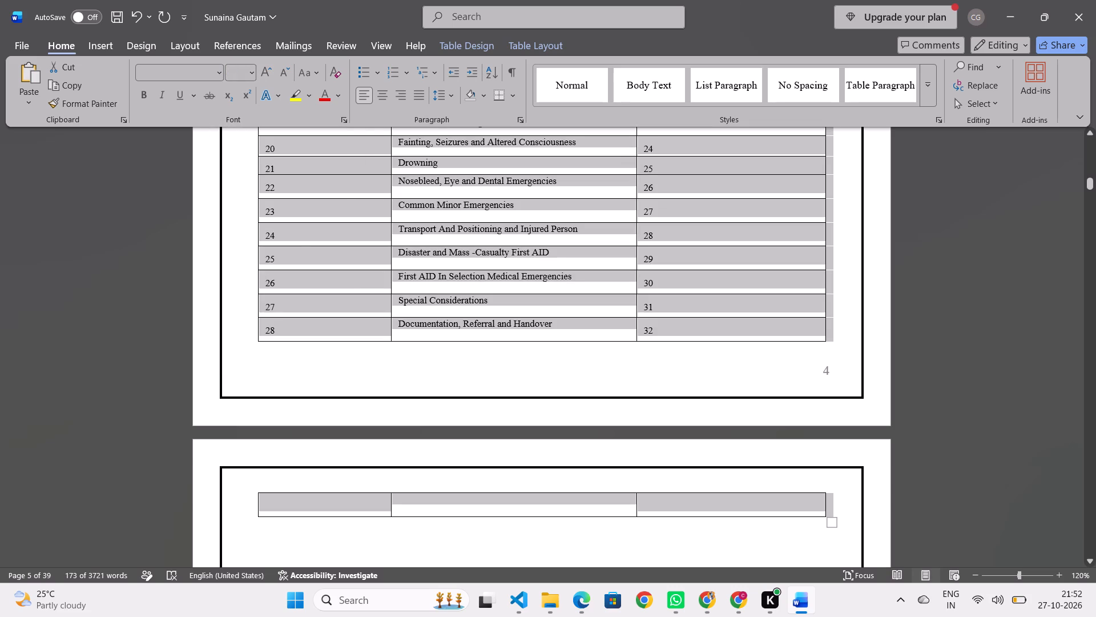
Set the font size of the whole INDEX table to 9.
scroll(418, 311, up, 13)
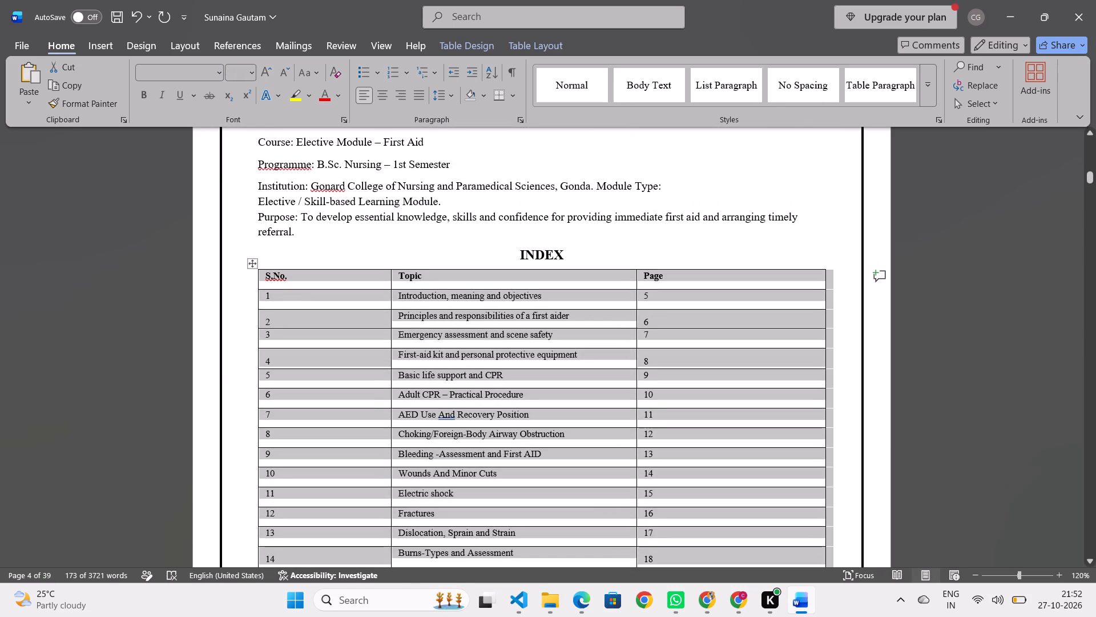
click(247, 70)
click(233, 106)
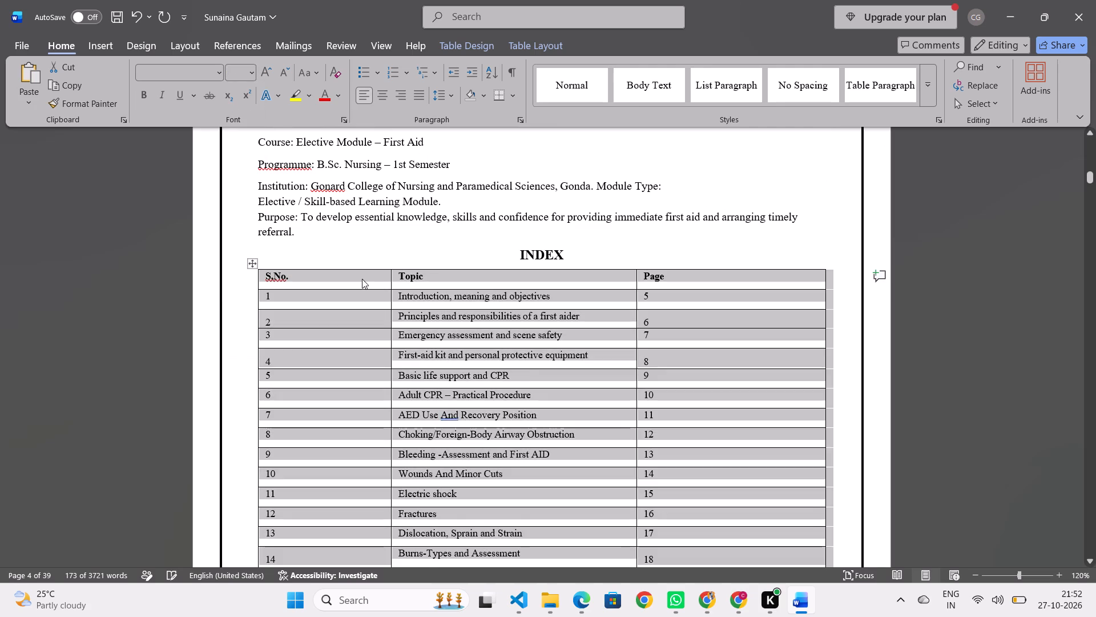
scroll(363, 279, down, 1)
click(340, 200)
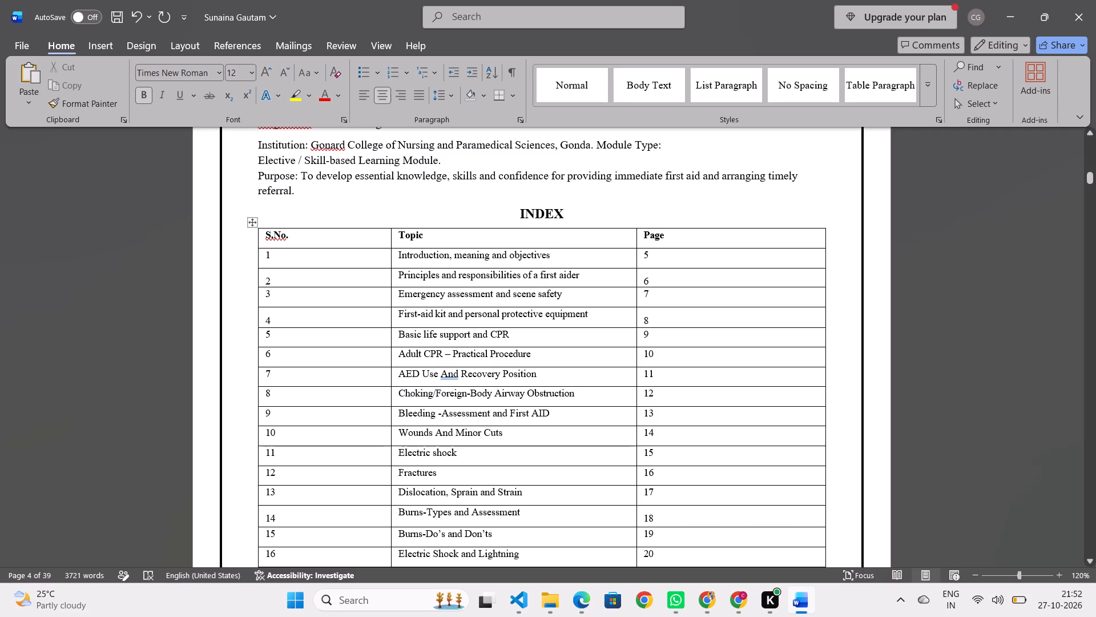
Review the page layout from the INDEX table back through the preceding front pages to the cover page.
click(451, 378)
scroll(704, 342, up, 2)
scroll(704, 342, down, 1)
scroll(704, 342, up, 6)
scroll(704, 341, down, 1)
scroll(704, 341, up, 3)
scroll(704, 341, down, 1)
scroll(704, 341, up, 11)
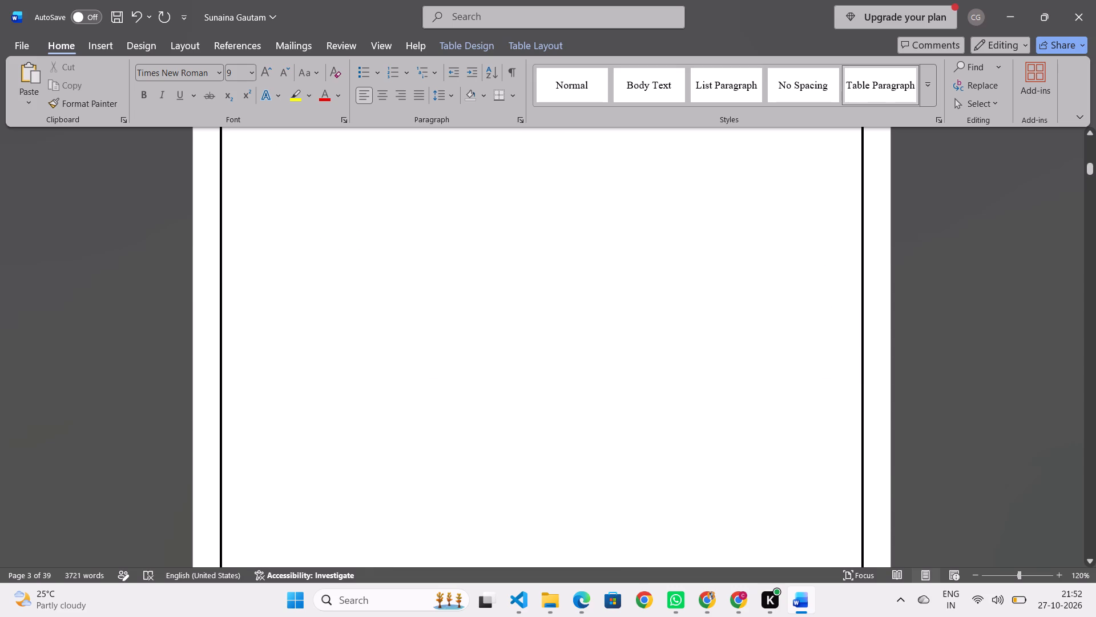
scroll(702, 336, up, 14)
scroll(702, 336, down, 1)
scroll(702, 336, up, 13)
scroll(699, 335, down, 1)
scroll(699, 335, up, 9)
scroll(699, 335, down, 1)
scroll(699, 335, up, 2)
scroll(699, 335, down, 1)
scroll(699, 335, up, 7)
scroll(699, 335, down, 1)
scroll(699, 335, up, 6)
scroll(699, 335, down, 1)
scroll(699, 335, up, 4)
scroll(699, 335, down, 1)
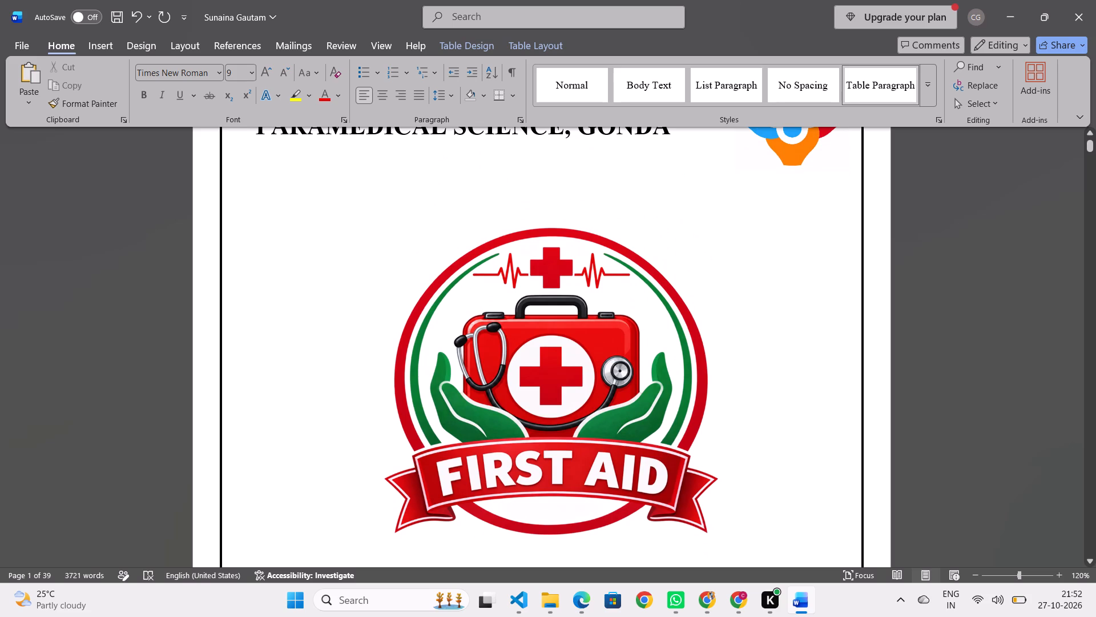
Examine the cover page's layout from the college heading and First Aid logo down to the submission details.
scroll(747, 331, up, 2)
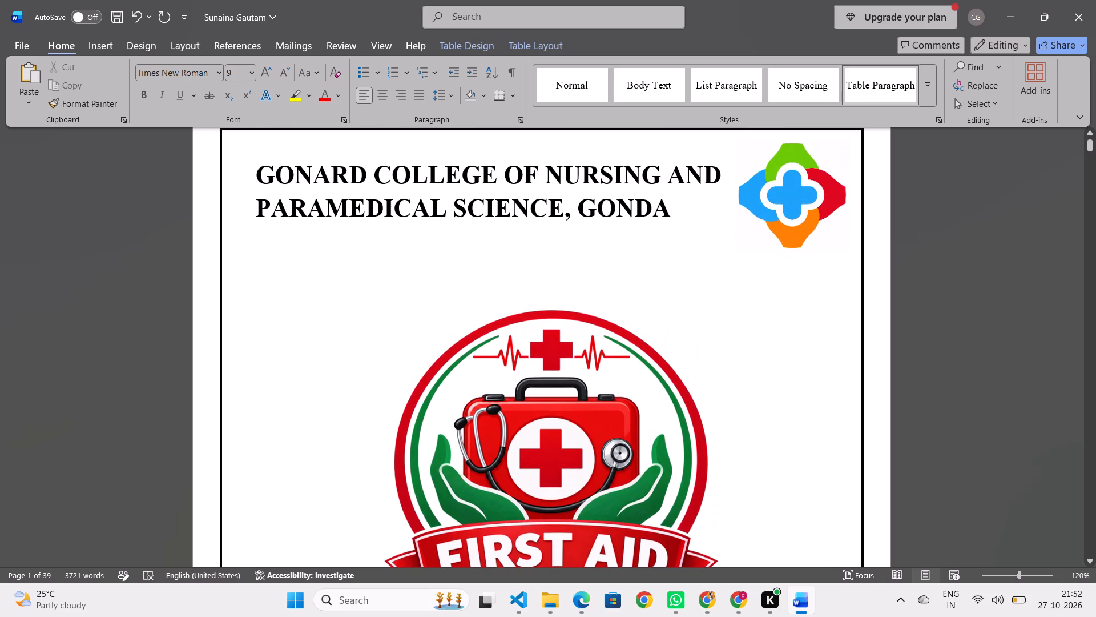
scroll(747, 331, down, 1)
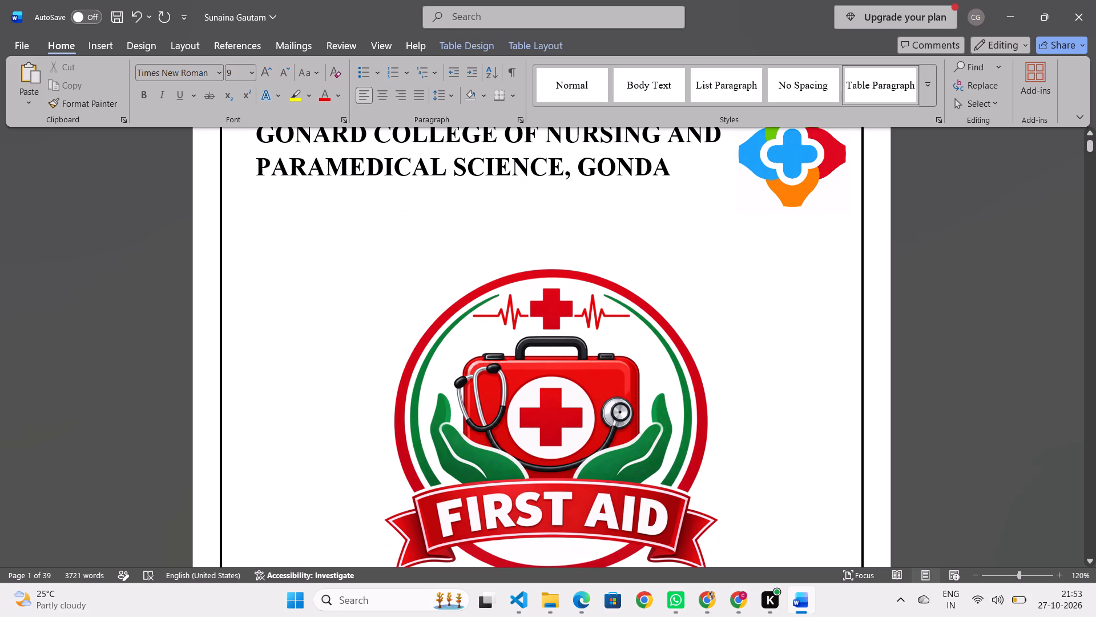
scroll(747, 331, up, 1)
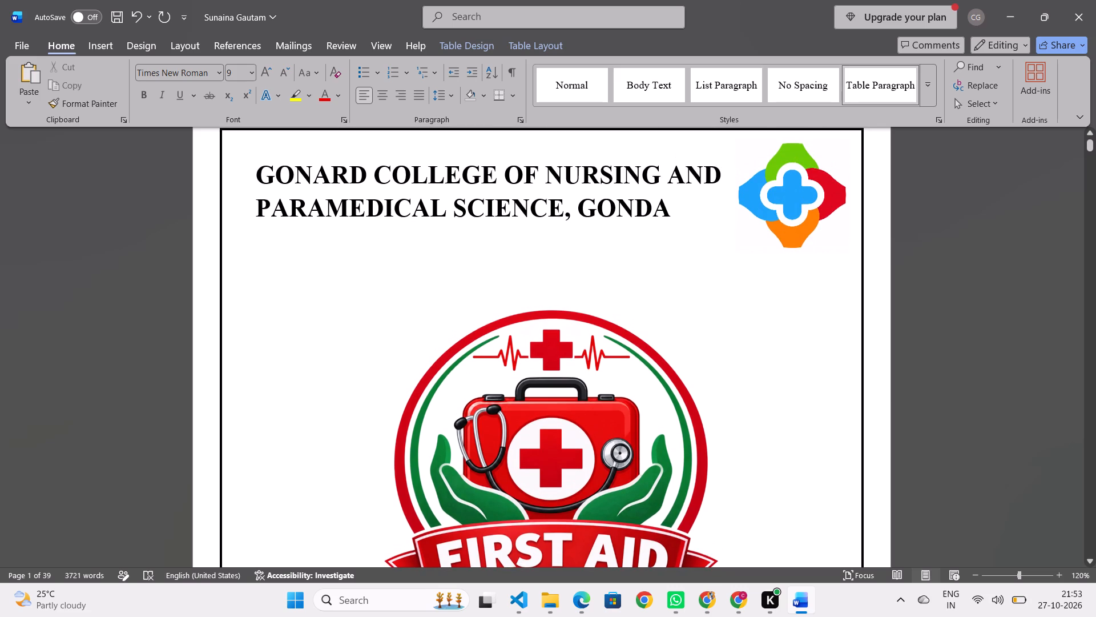
scroll(747, 331, down, 1)
scroll(747, 331, up, 3)
scroll(747, 331, down, 10)
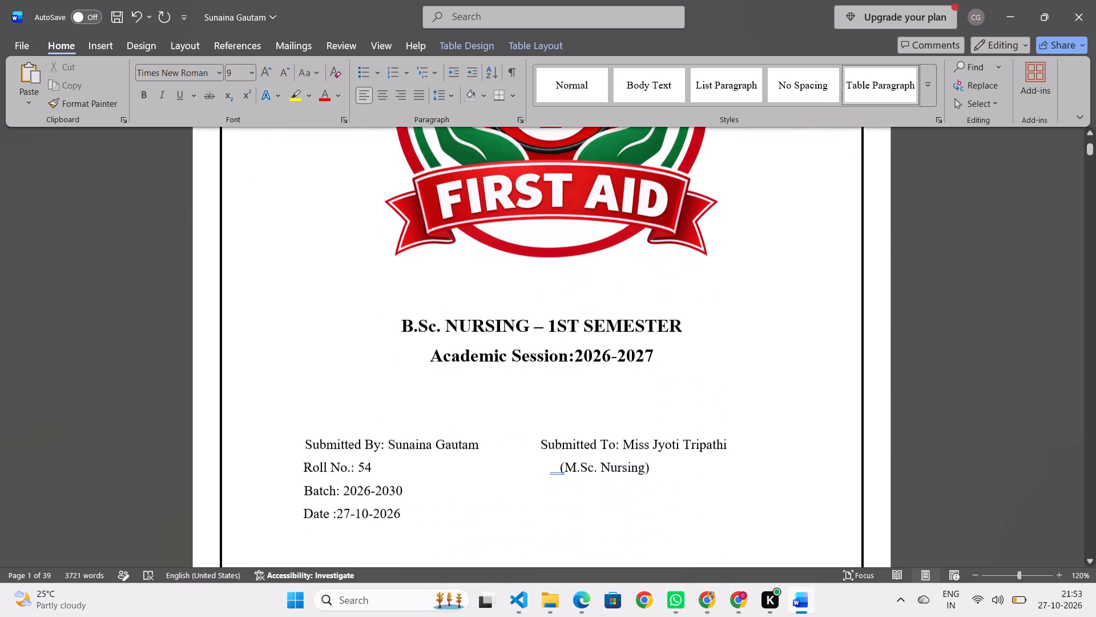
scroll(747, 331, down, 2)
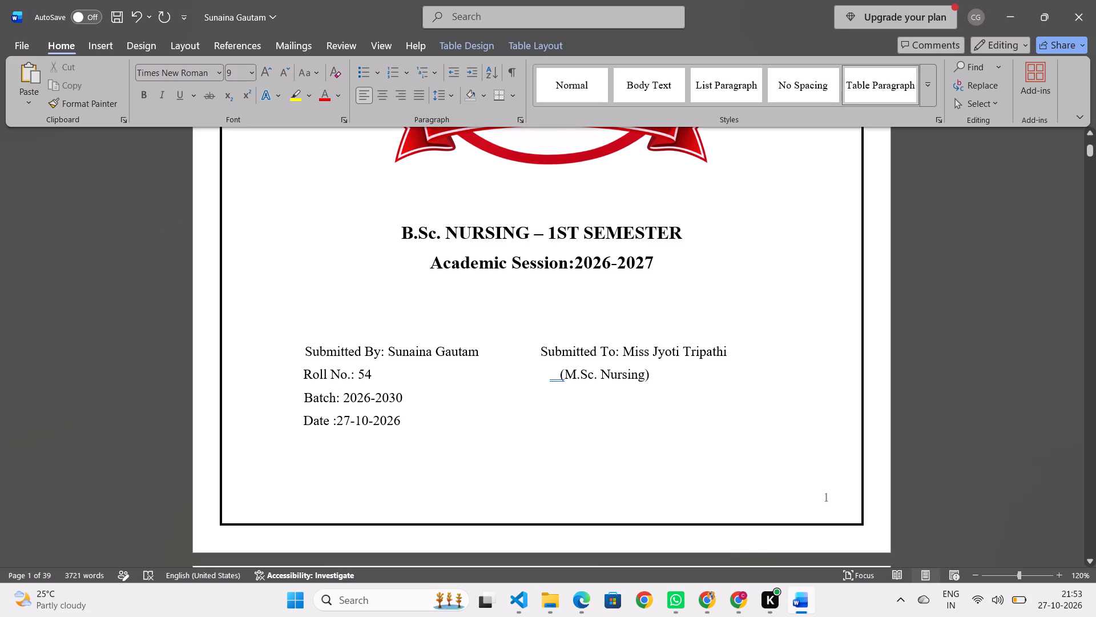
scroll(747, 331, up, 3)
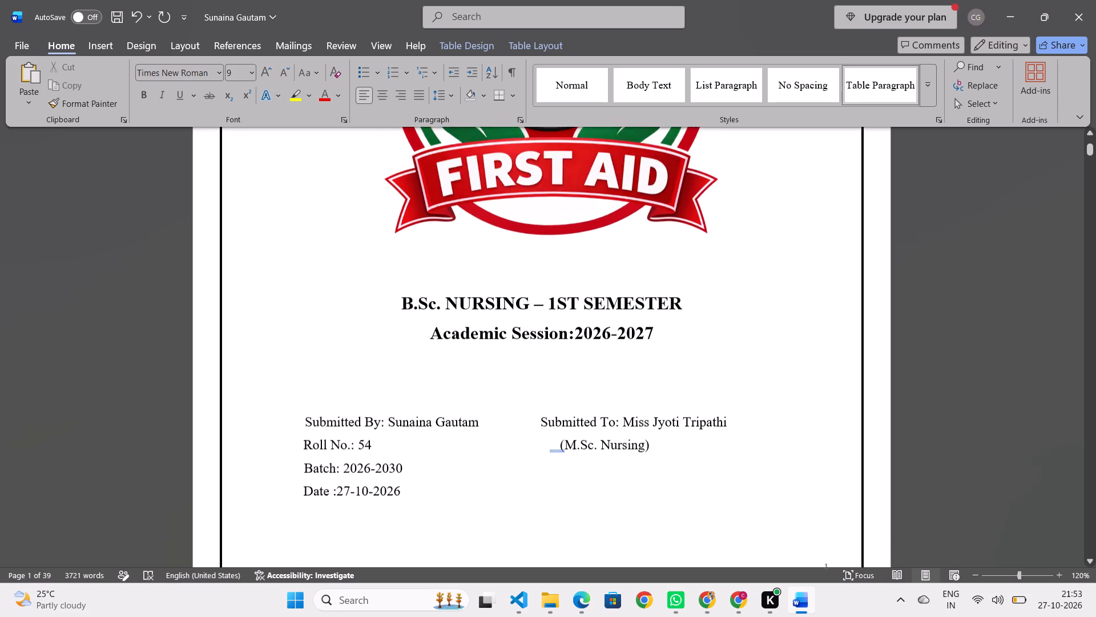
scroll(747, 331, up, 5)
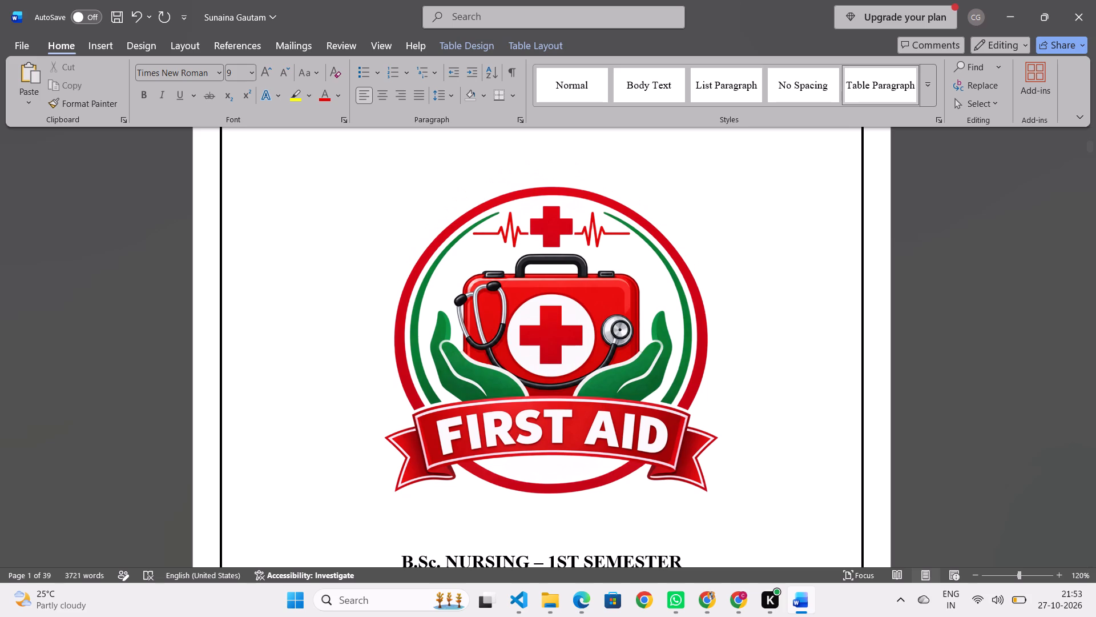
scroll(756, 342, down, 8)
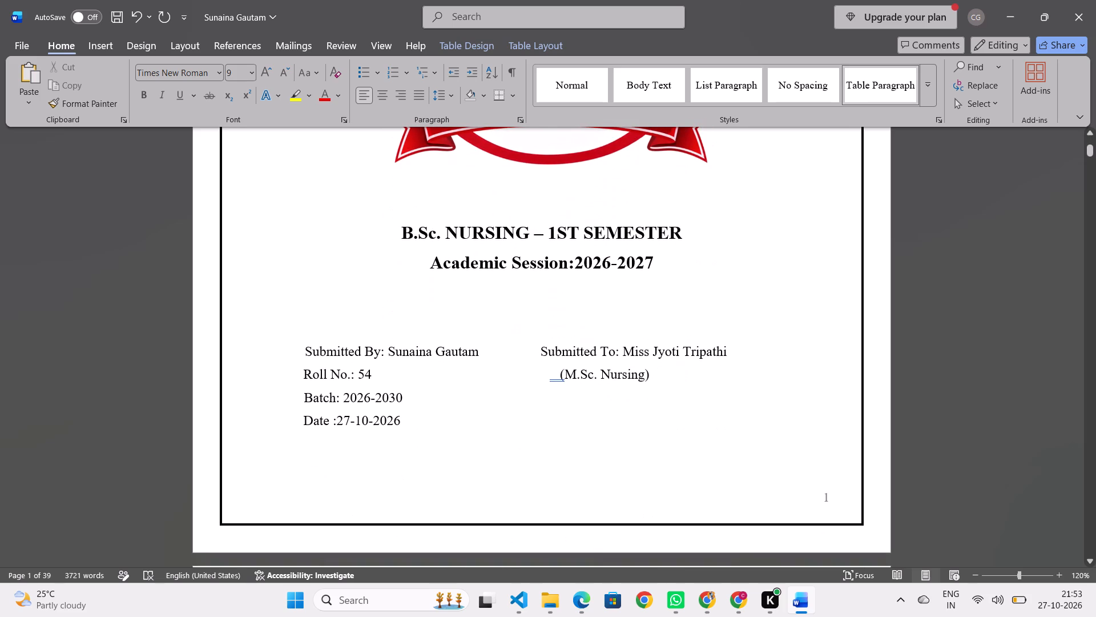
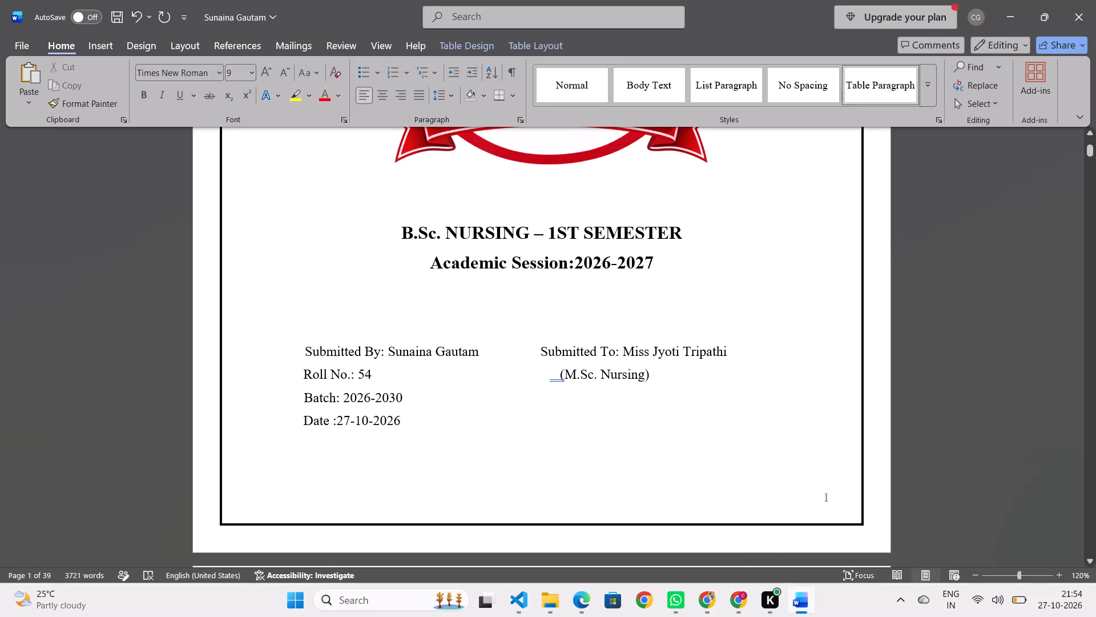
Correct the cover page's Date line so the colon directly follows "Date" and a space precedes 27-10-2026.
click(337, 422)
key(space)
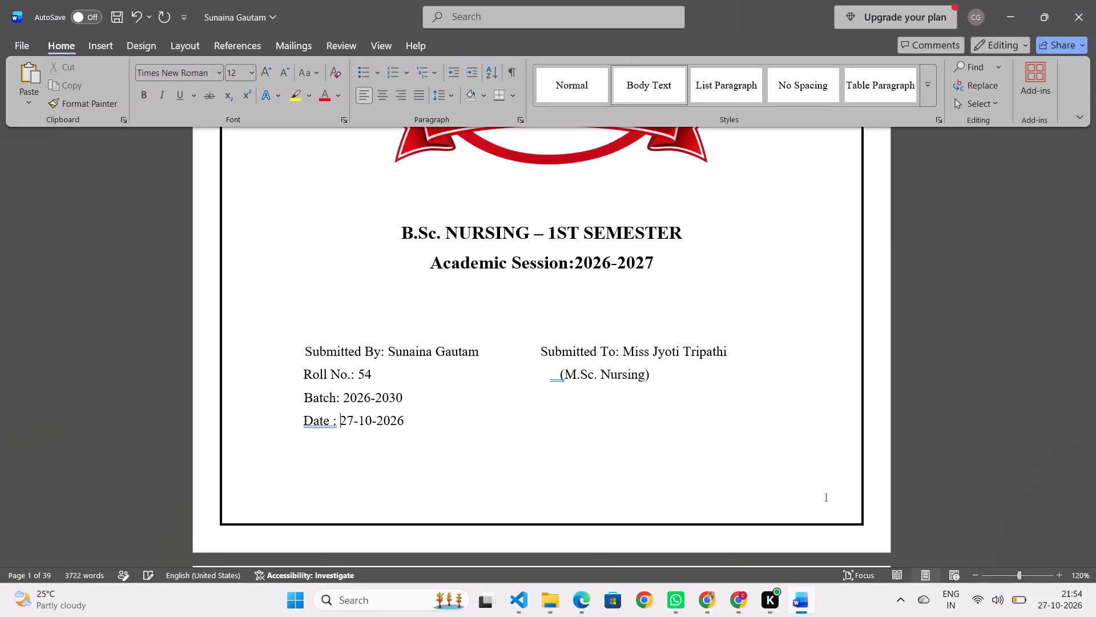
key(BackSpace)
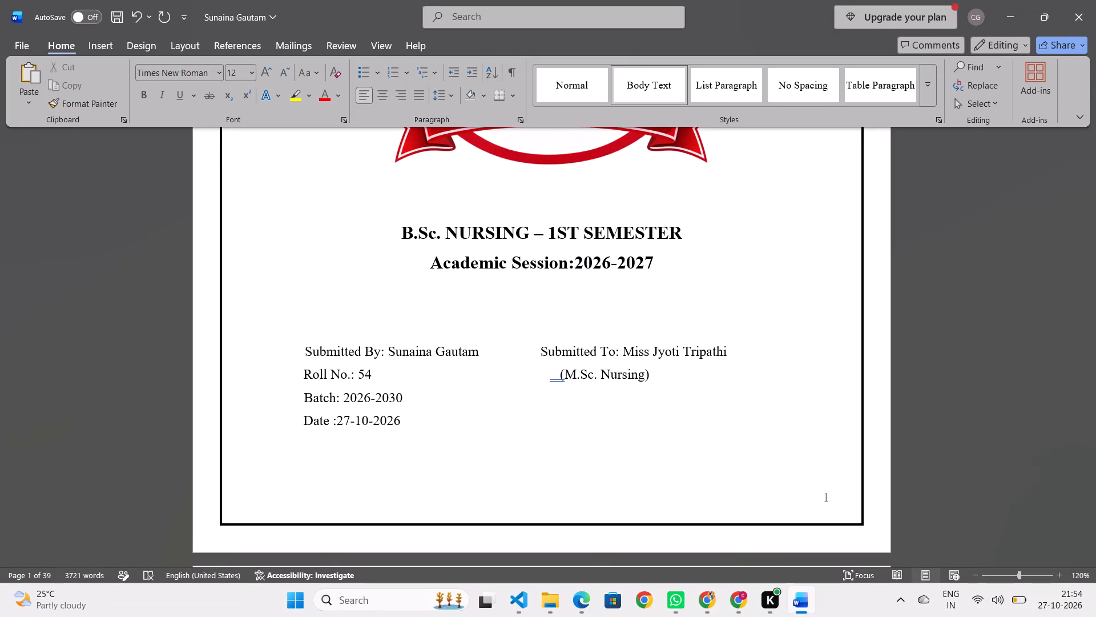
key(Left)
key(BackSpace)
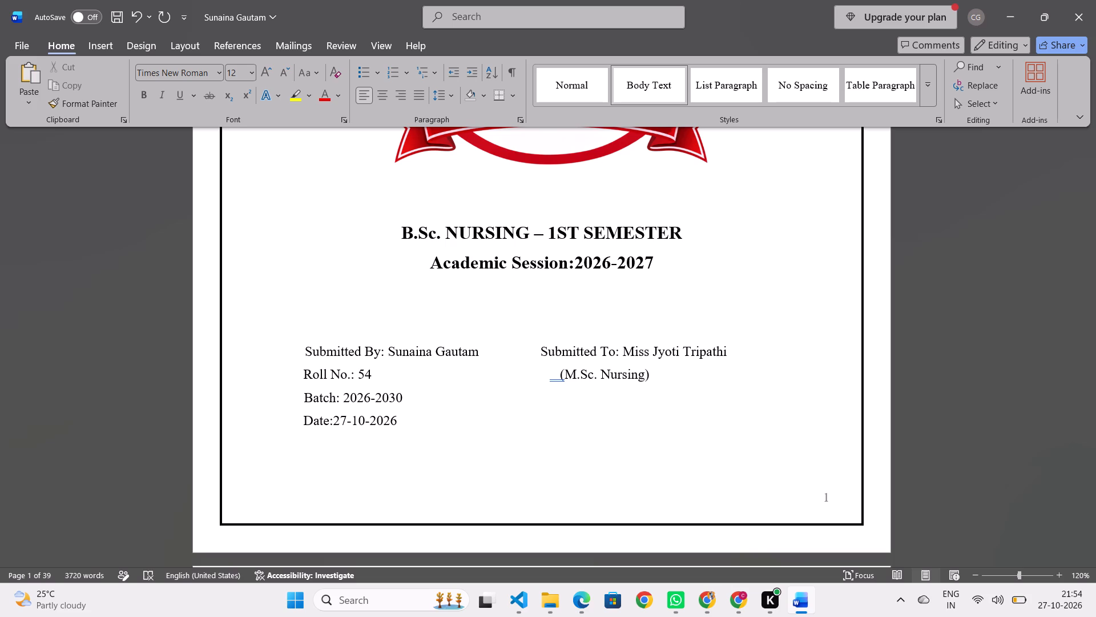
key(Right)
key(space)
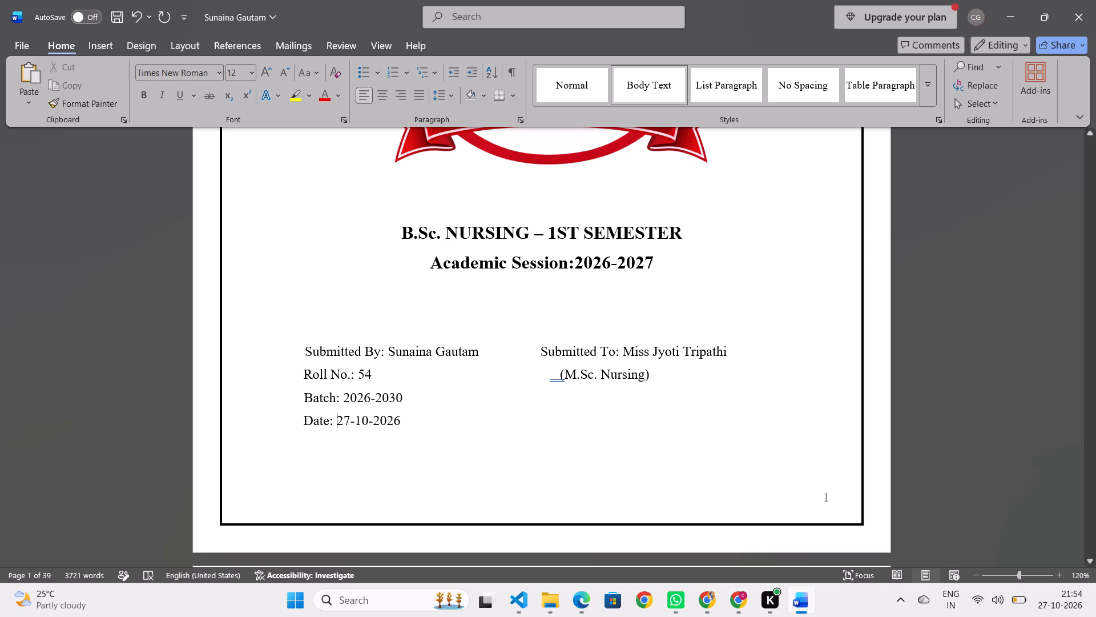
Review the front pages from the cover's First Aid logo through the certificate and acknowledgement to the module information.
scroll(543, 374, up, 8)
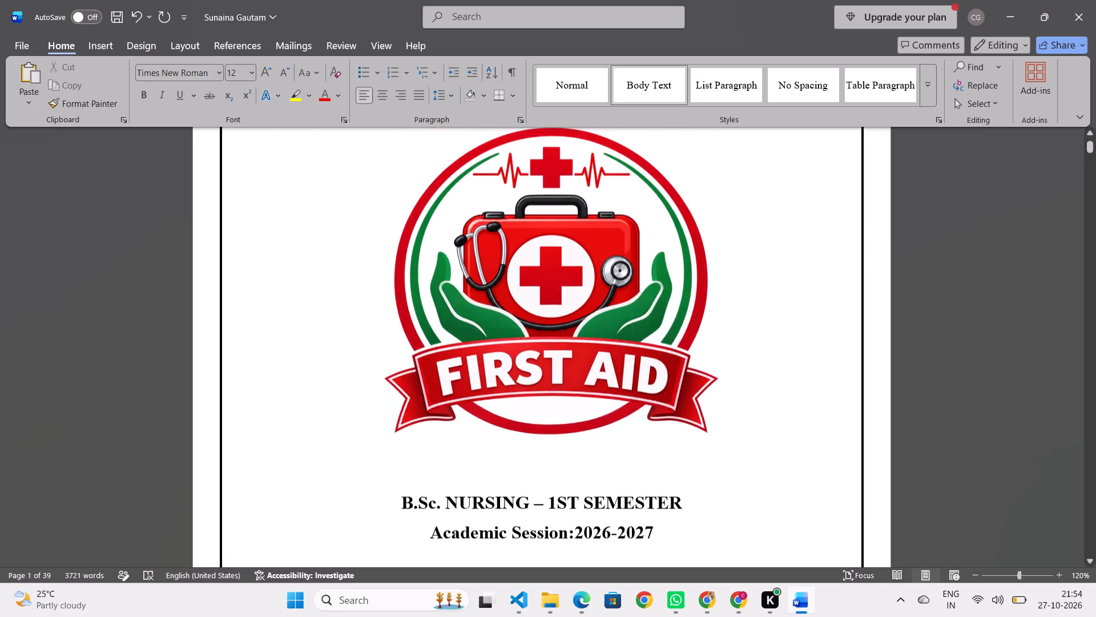
scroll(543, 374, up, 8)
scroll(542, 371, down, 19)
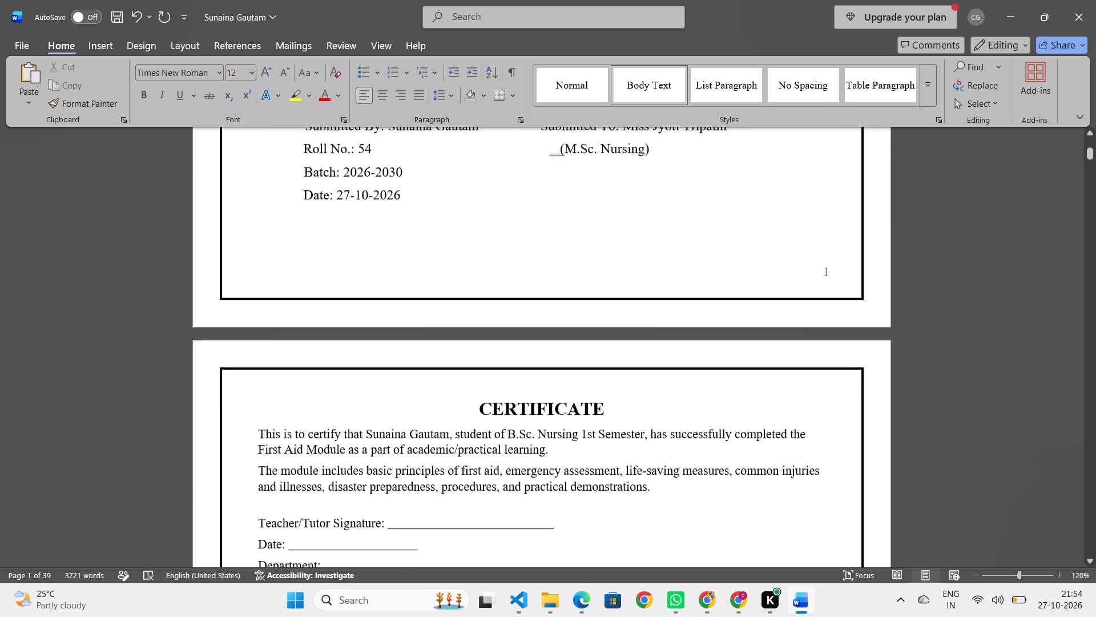
scroll(542, 371, down, 9)
scroll(541, 371, up, 1)
scroll(541, 371, down, 14)
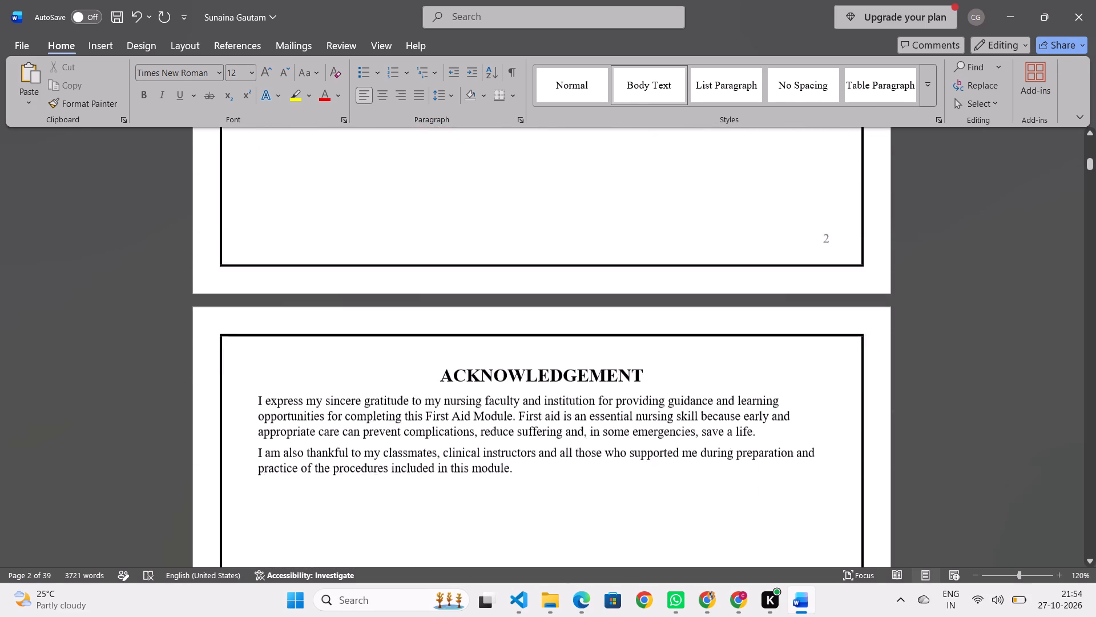
scroll(541, 371, down, 11)
scroll(541, 371, up, 1)
scroll(541, 371, down, 14)
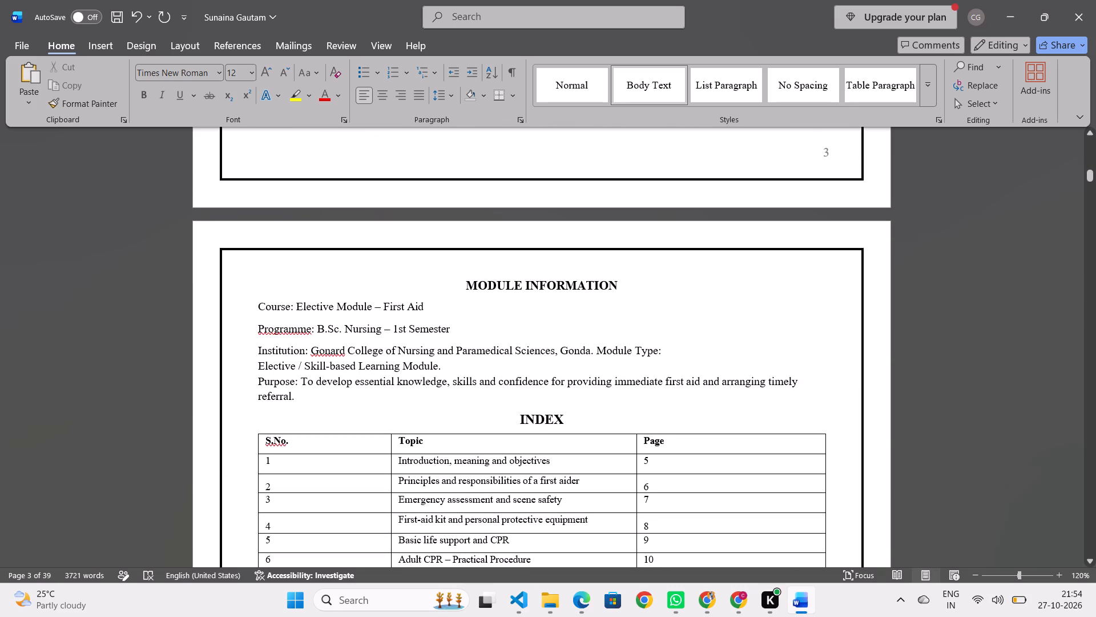
Switch to Microsoft Edge and examine the PDF version's front pages and the line layout of its MODULE INFORMATION section.
click(663, 352)
click(582, 604)
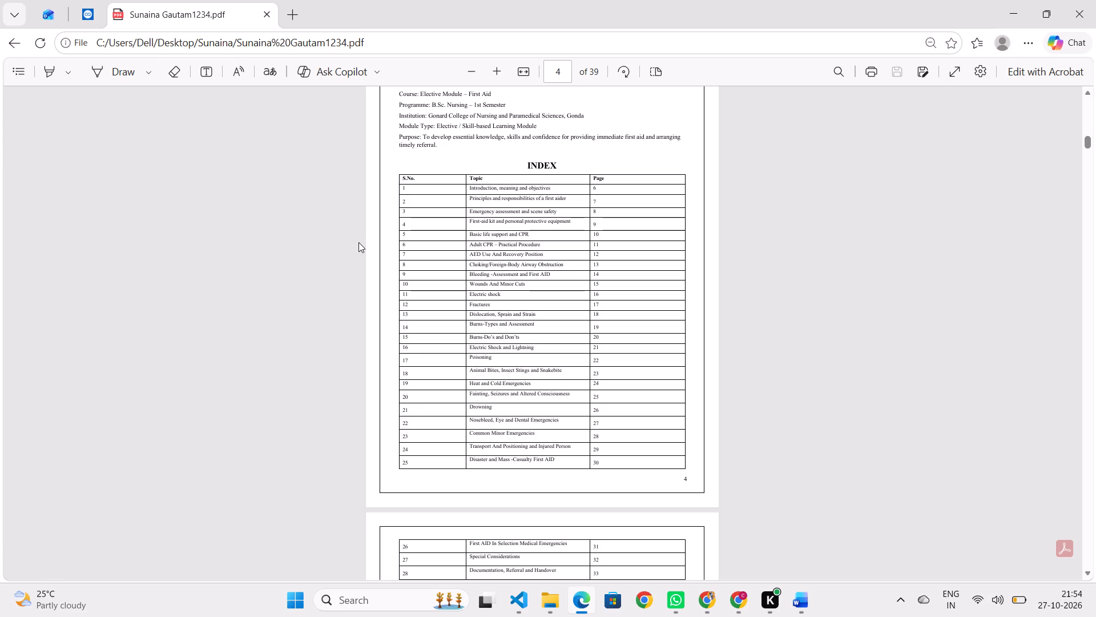
scroll(358, 242, up, 1)
scroll(358, 242, down, 1)
scroll(358, 242, up, 15)
scroll(358, 242, down, 2)
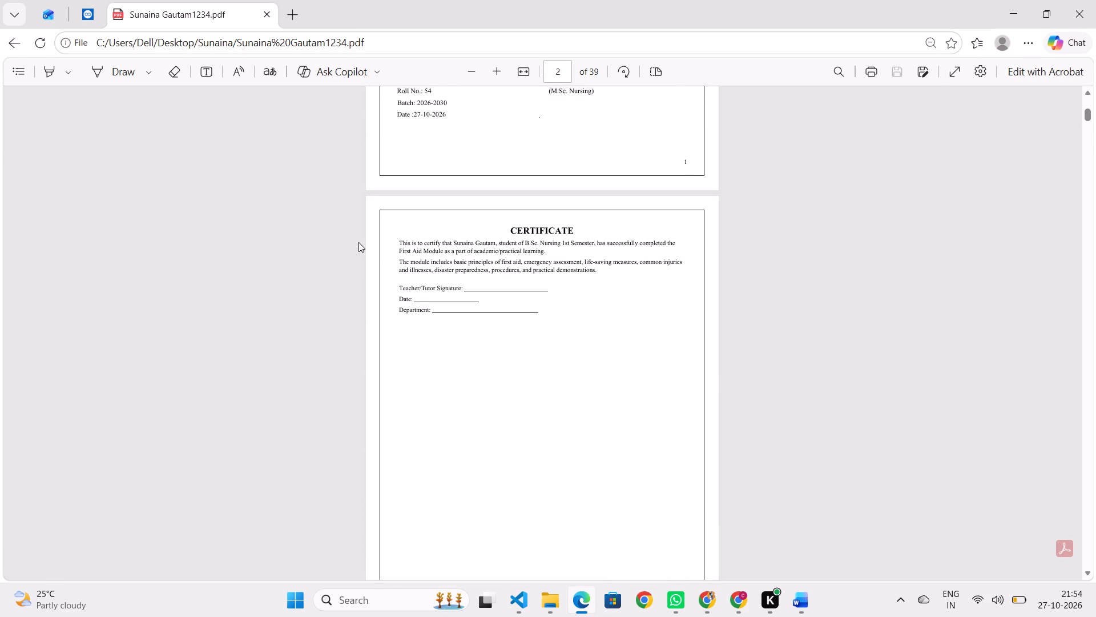
scroll(358, 242, down, 8)
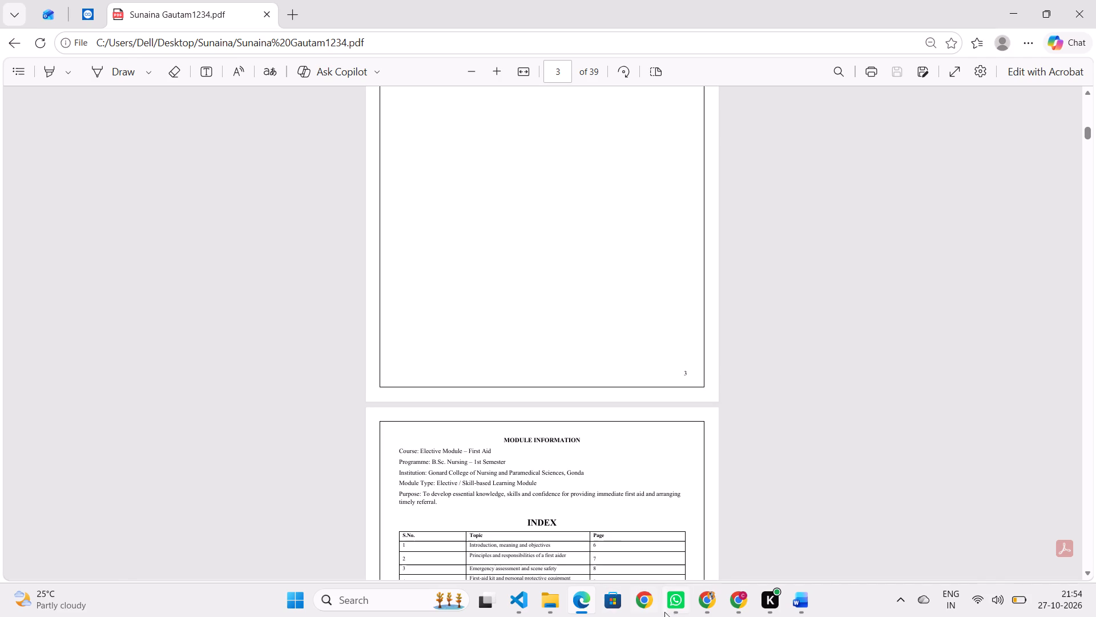
Switch to Word and move the Module Type entry onto its own line below the Institution entry.
click(801, 602)
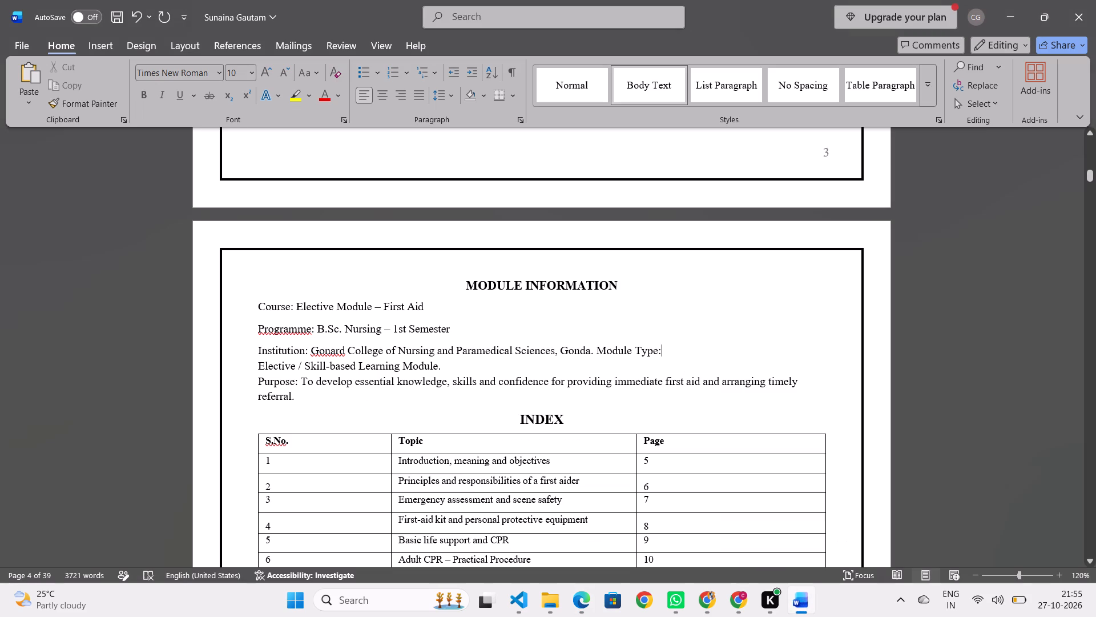
click(599, 350)
key(Return)
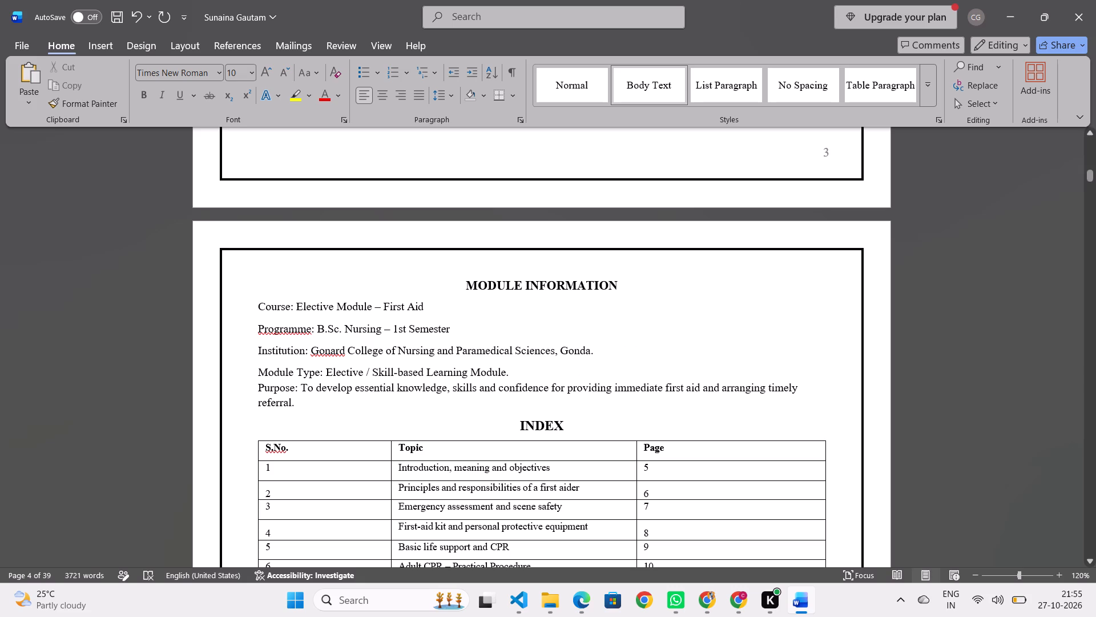
Set the line spacing of the Course, Programme and Institution lines under MODULE INFORMATION to 1.0.
scroll(388, 383, down, 16)
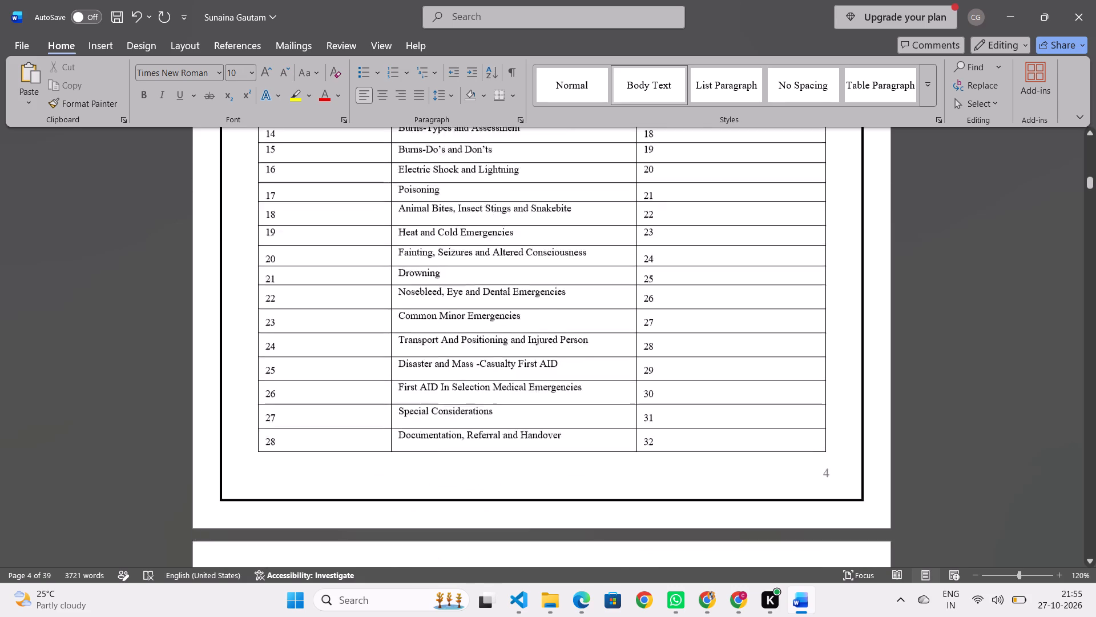
scroll(388, 383, down, 4)
scroll(388, 383, up, 15)
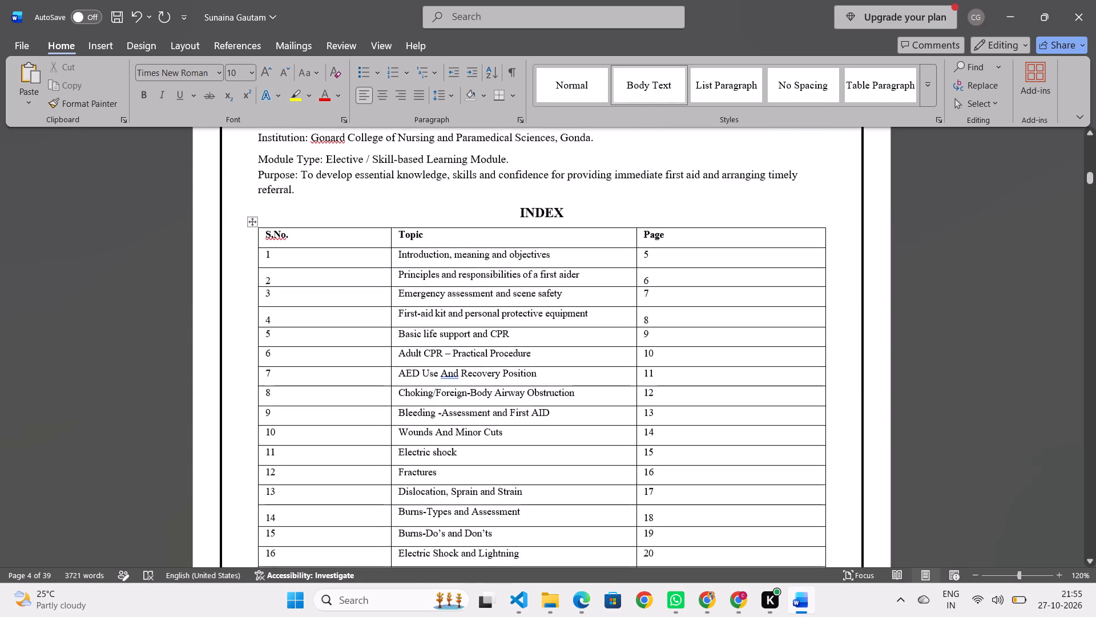
scroll(388, 383, up, 5)
click(289, 363)
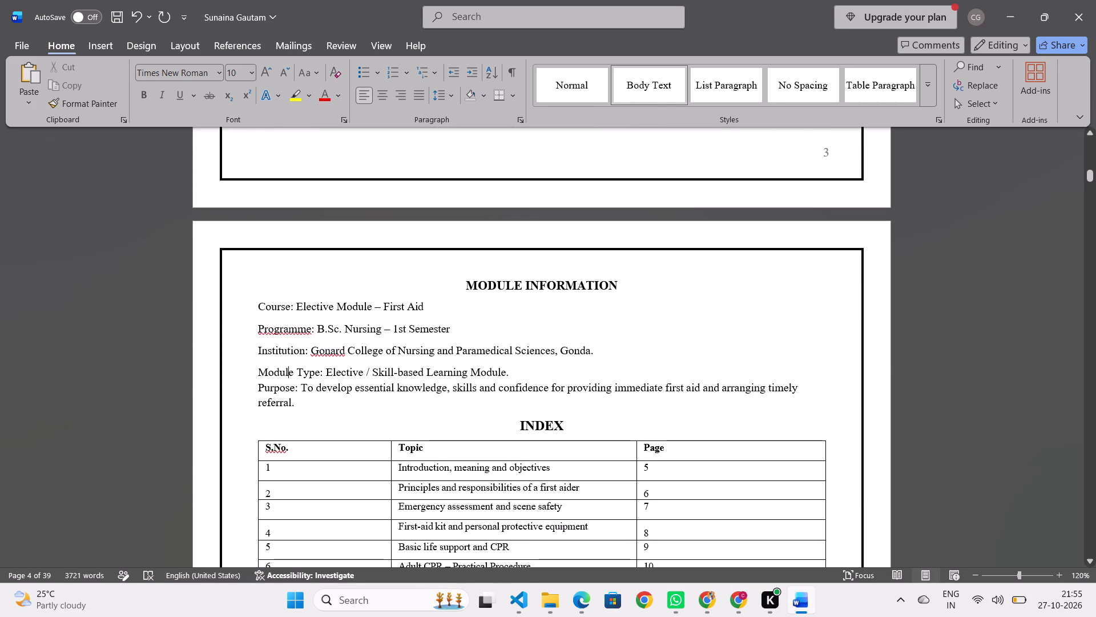
click(282, 359)
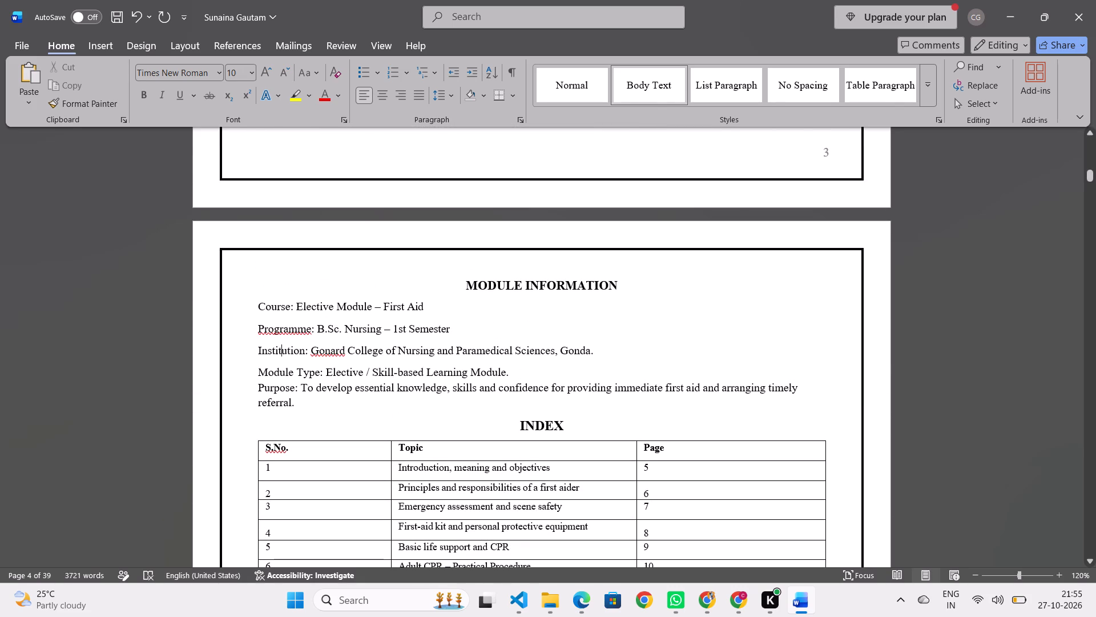
click(267, 318)
click(255, 305)
drag(256, 305, 597, 349)
click(450, 94)
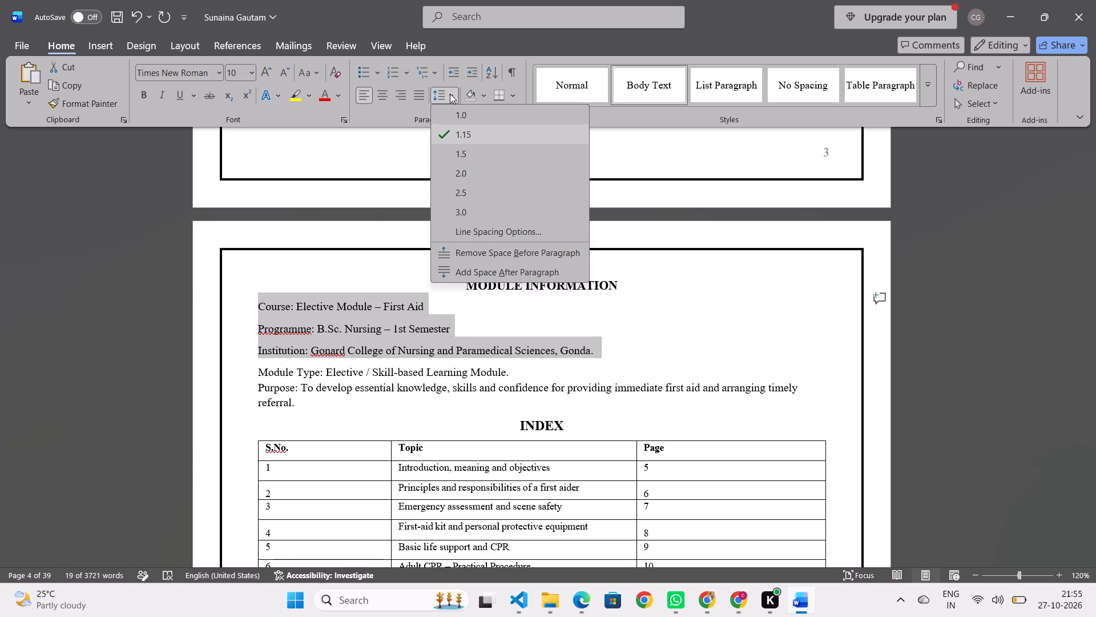
click(460, 118)
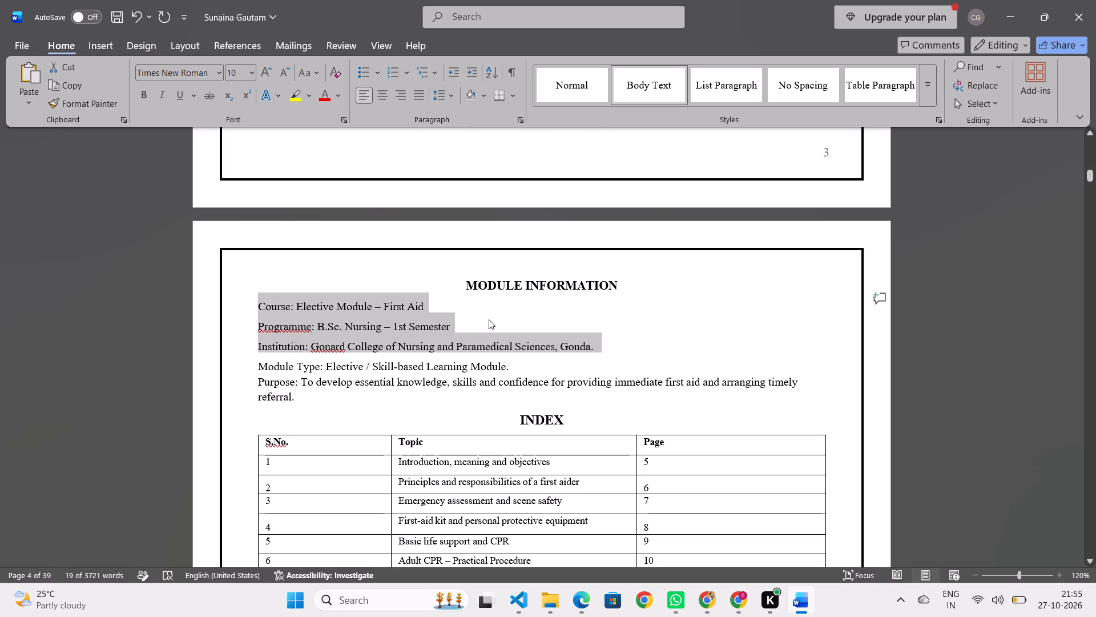
click(489, 319)
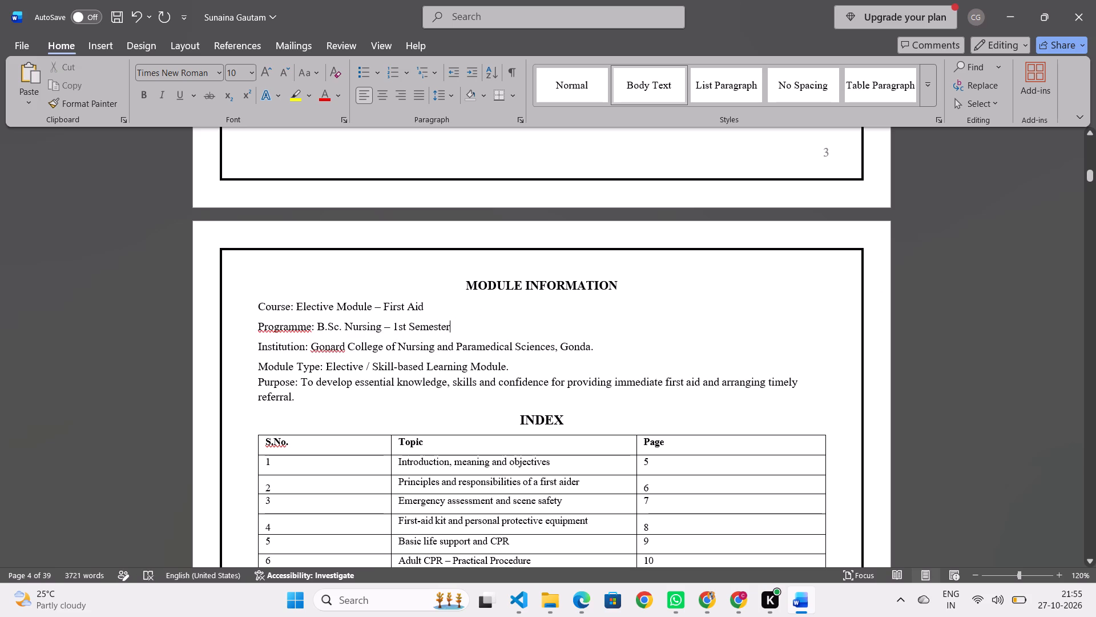
Set the line spacing of the Purpose paragraph and the INDEX heading to 1.0.
drag(577, 427, 303, 392)
click(584, 420)
drag(571, 421, 364, 408)
drag(364, 408, 257, 383)
click(458, 98)
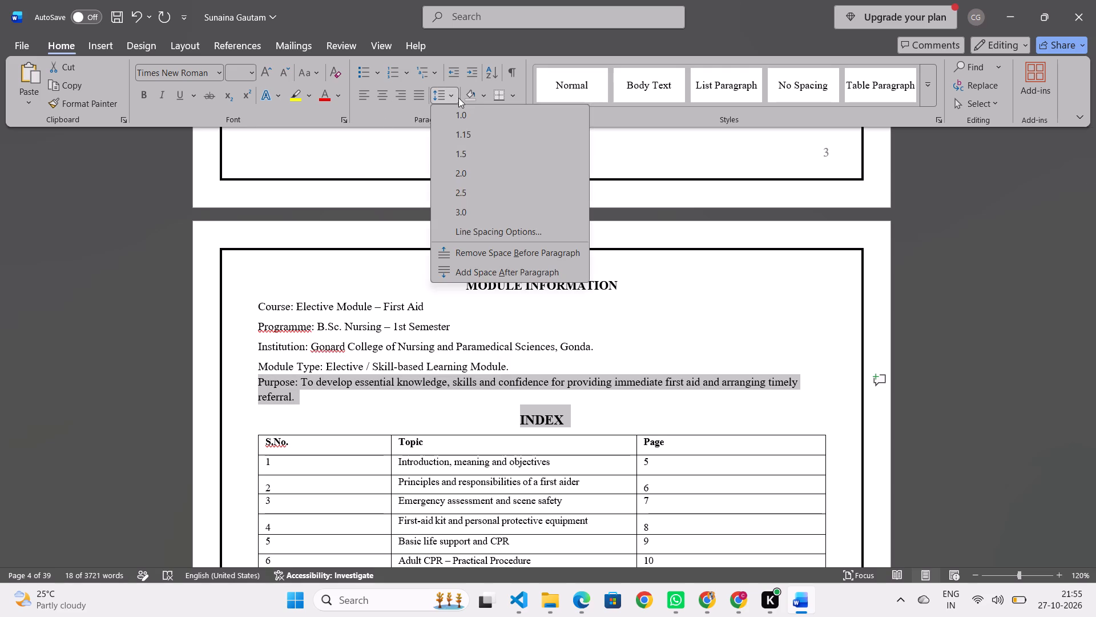
click(450, 113)
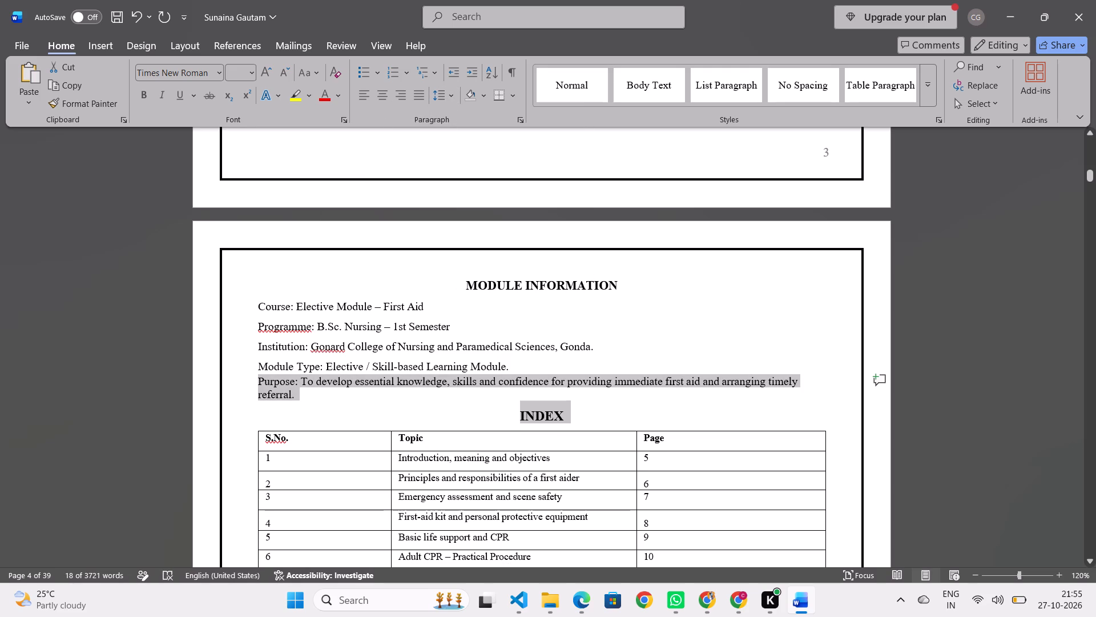
click(555, 352)
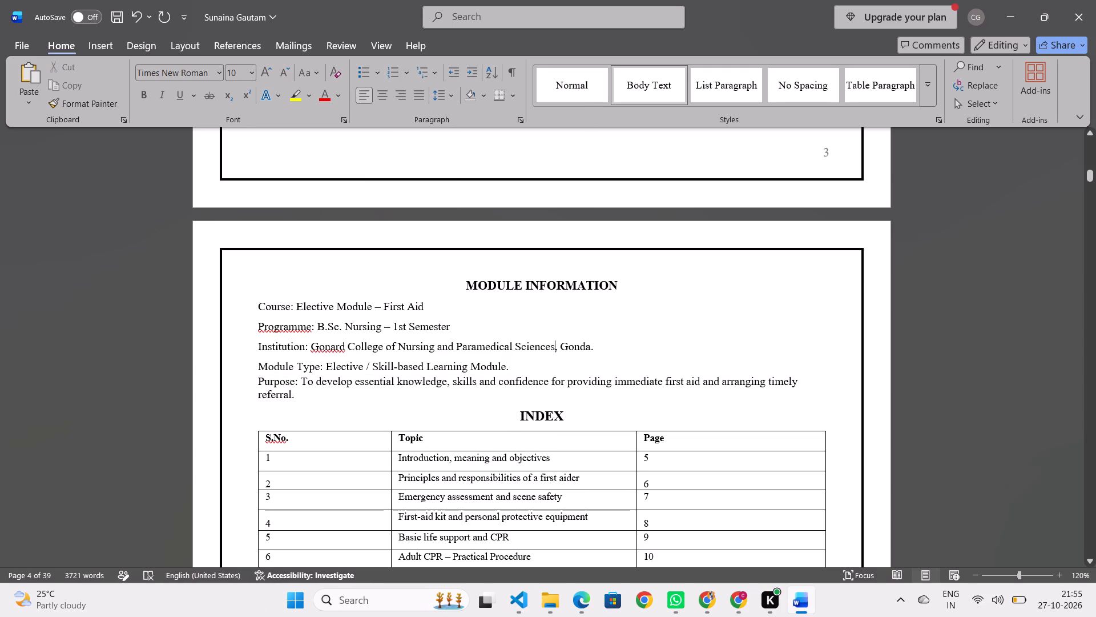
Set the line spacing of the four lines from Course through Module Type to 1.0.
drag(510, 369, 260, 314)
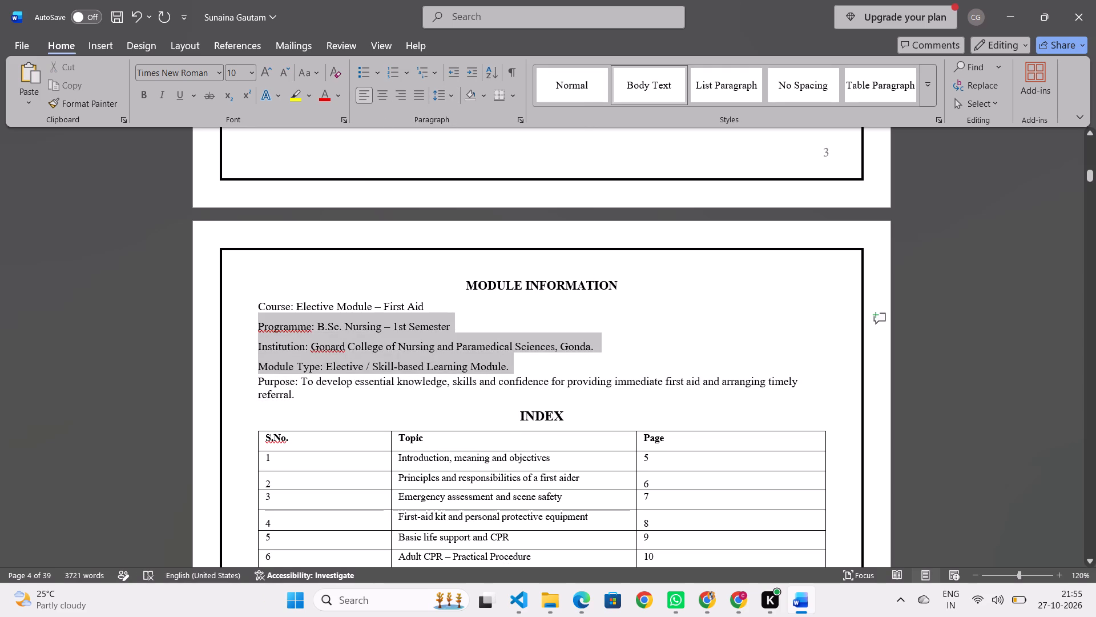
drag(260, 314, 256, 309)
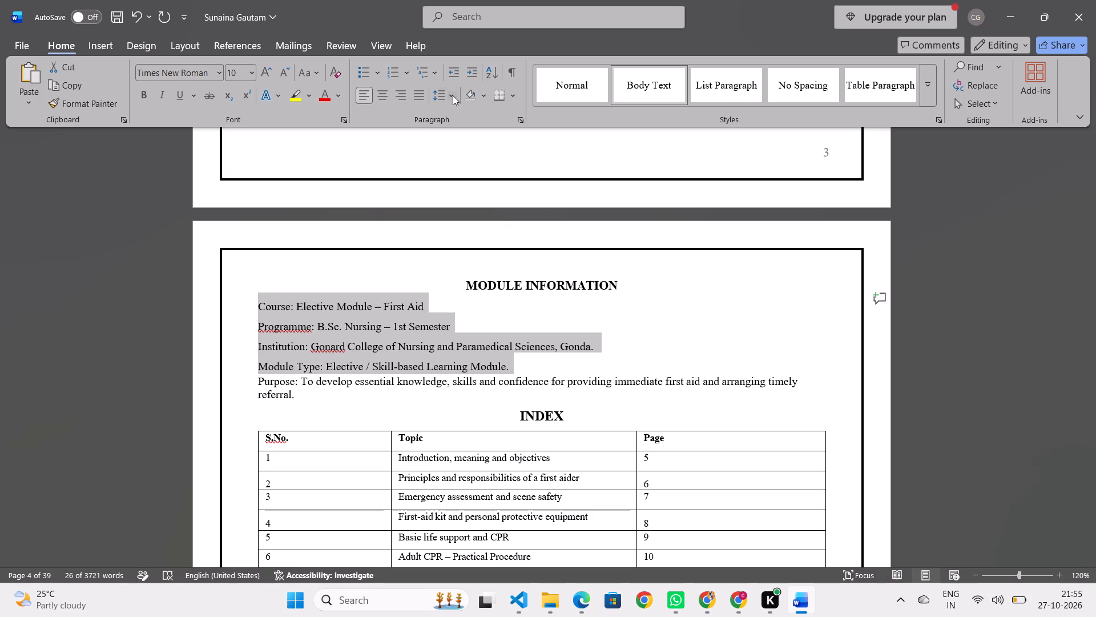
click(453, 95)
click(456, 120)
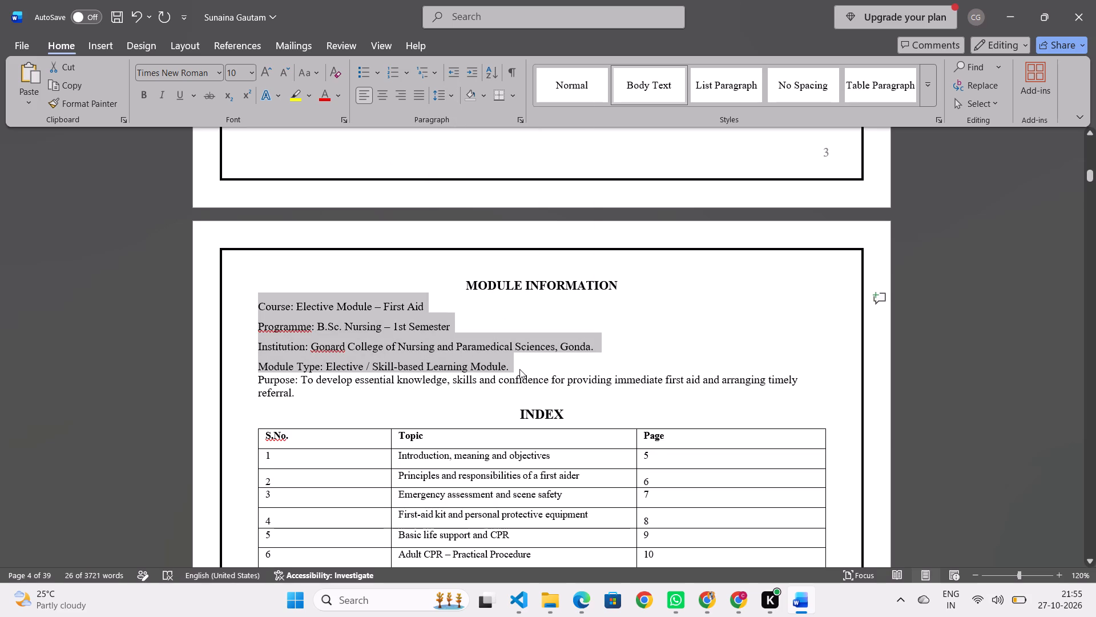
click(514, 360)
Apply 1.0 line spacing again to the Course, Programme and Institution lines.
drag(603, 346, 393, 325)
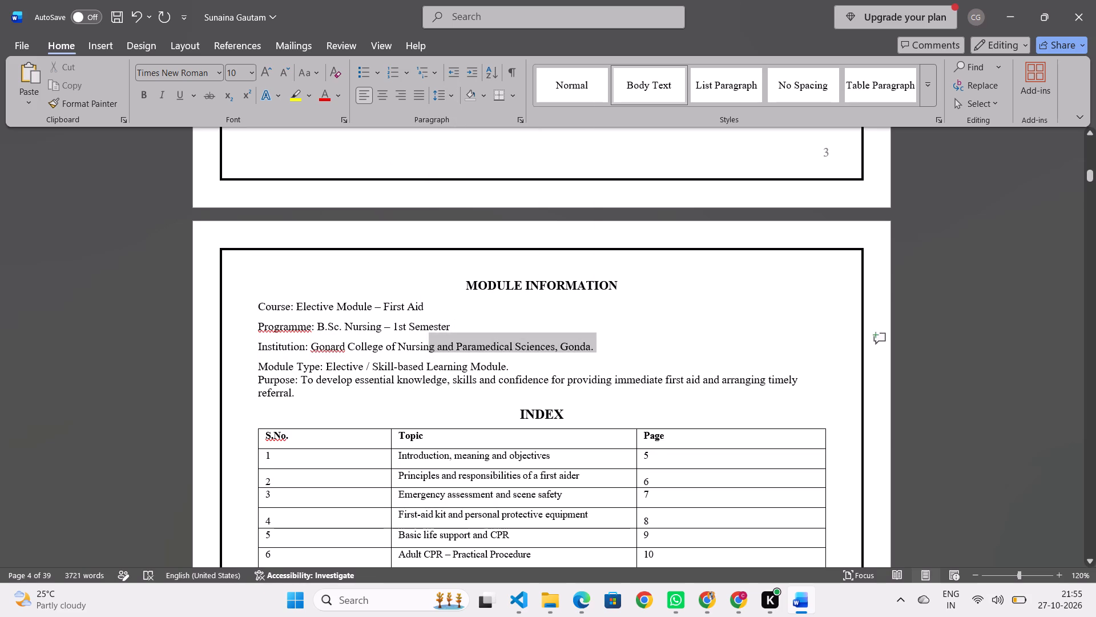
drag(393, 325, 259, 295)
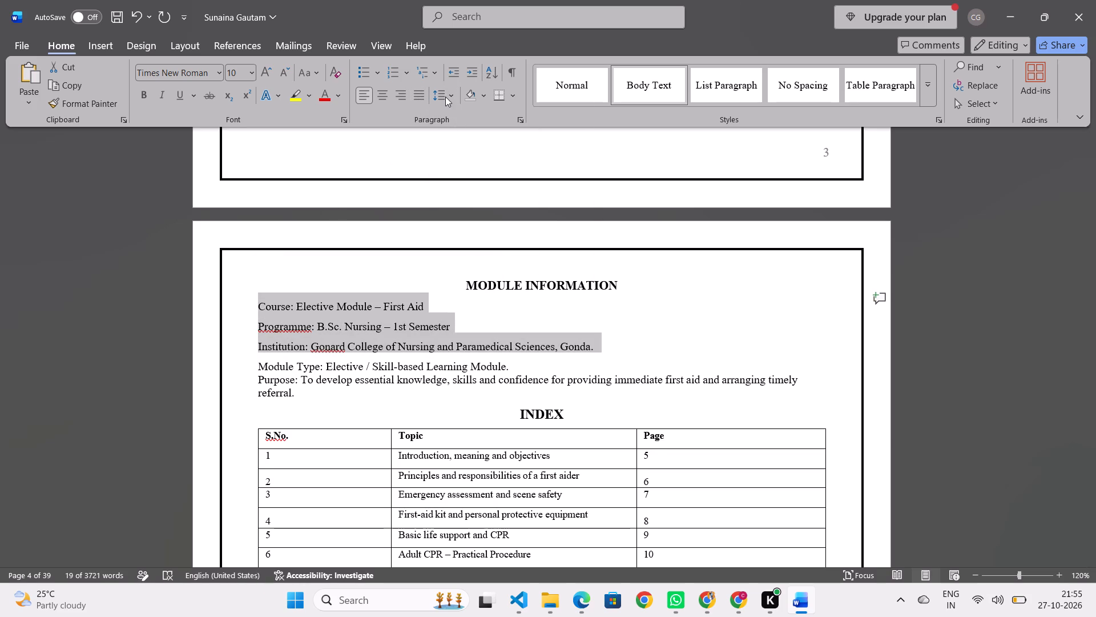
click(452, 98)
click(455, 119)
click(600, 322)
Examine how the module information and the complete INDEX table are laid out on page 4.
scroll(598, 322, down, 10)
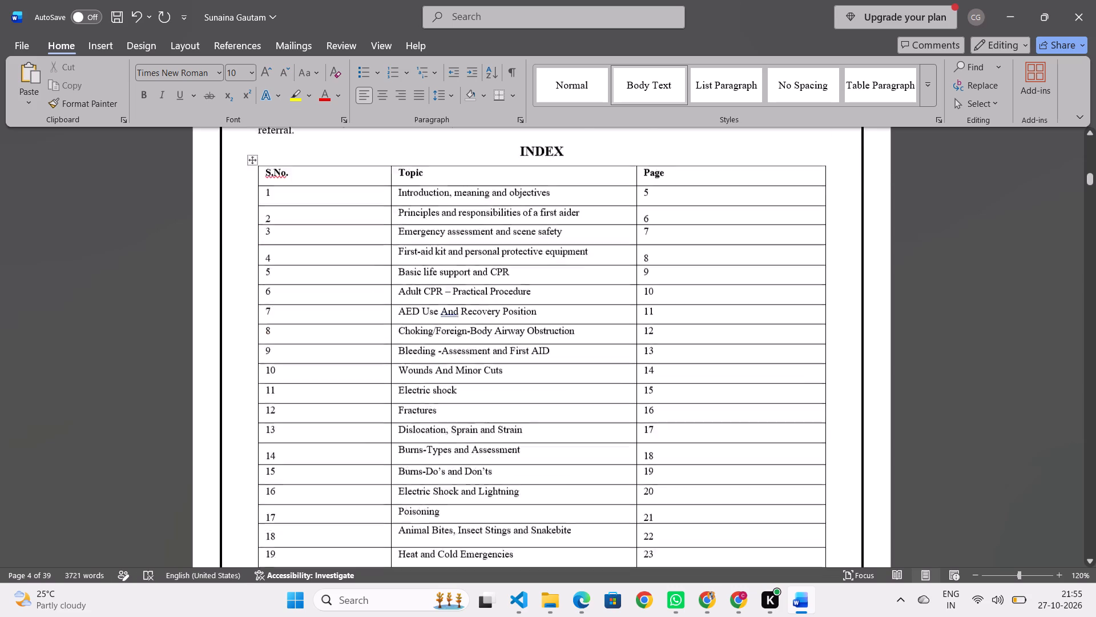
scroll(597, 322, down, 11)
scroll(597, 322, up, 7)
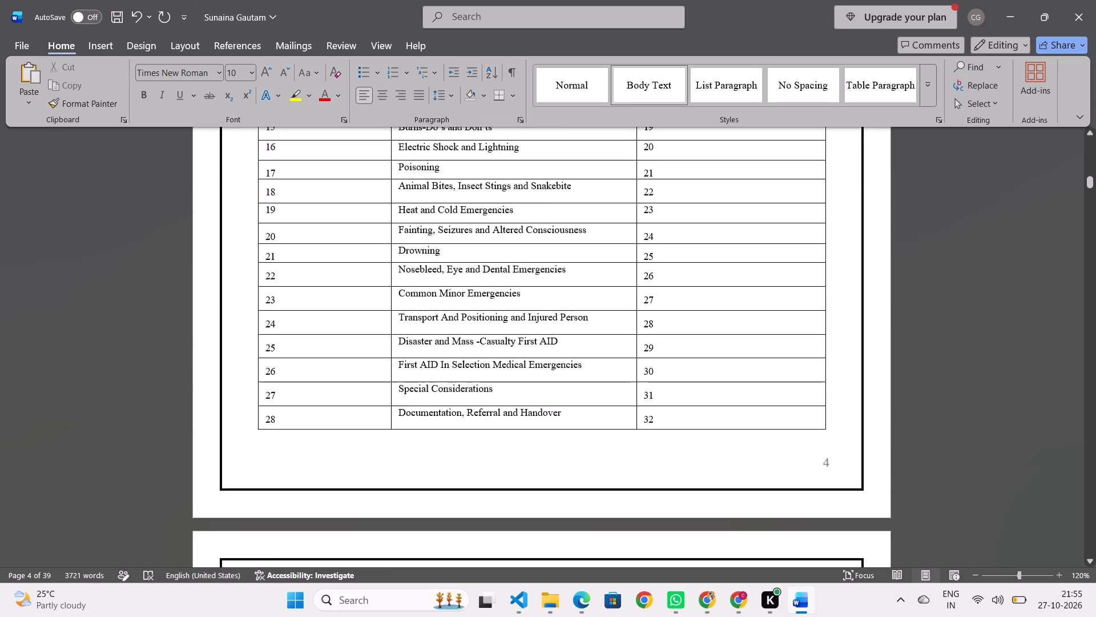
scroll(597, 322, up, 11)
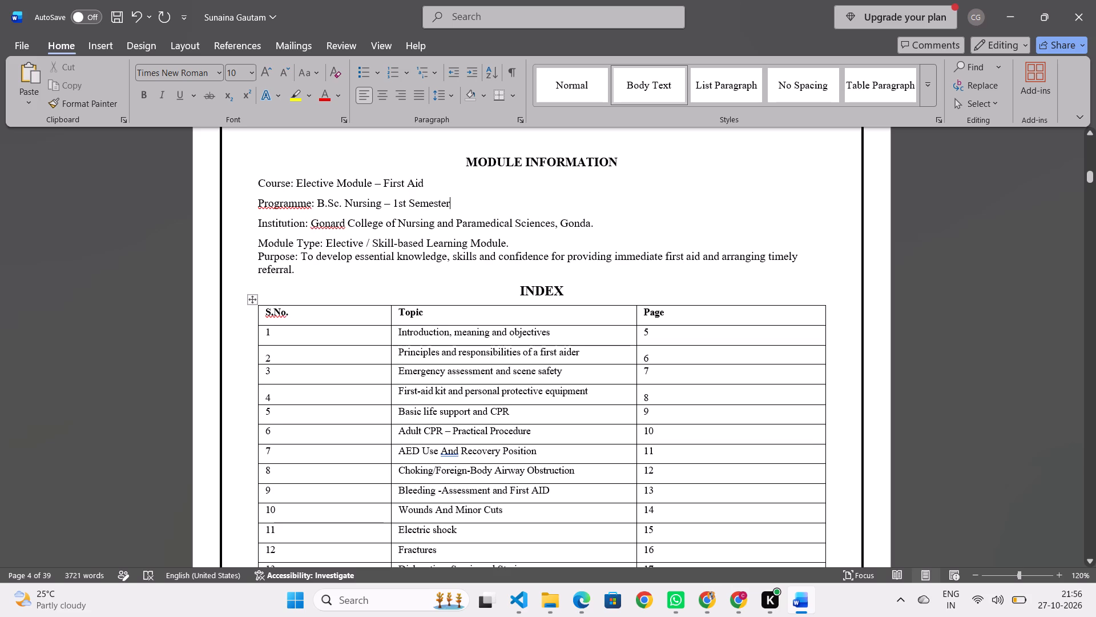
scroll(429, 214, up, 2)
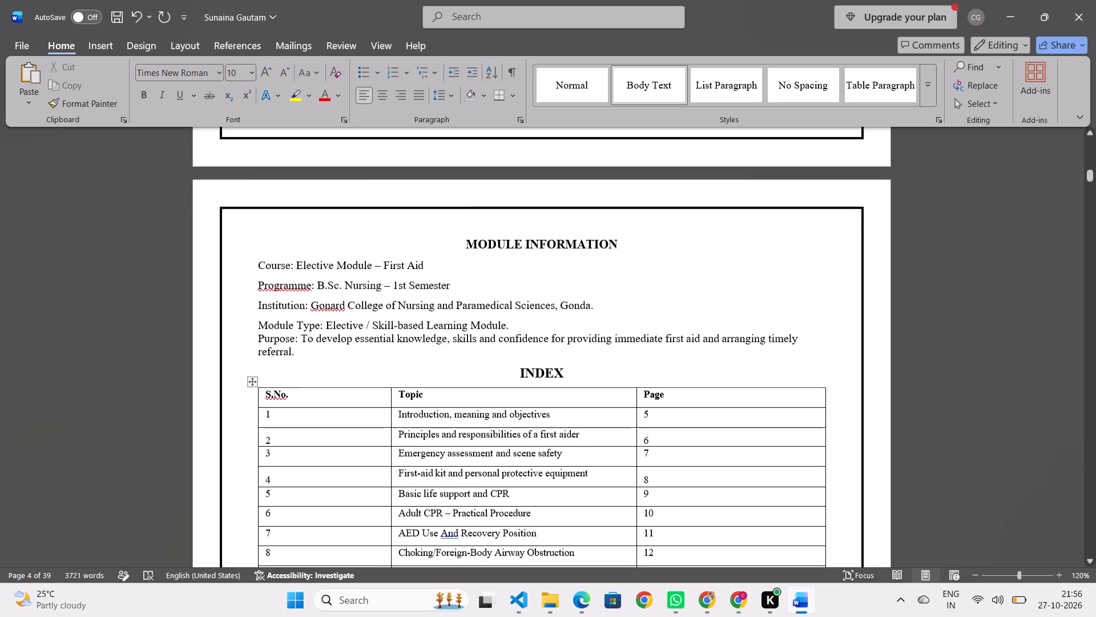
scroll(431, 214, down, 1)
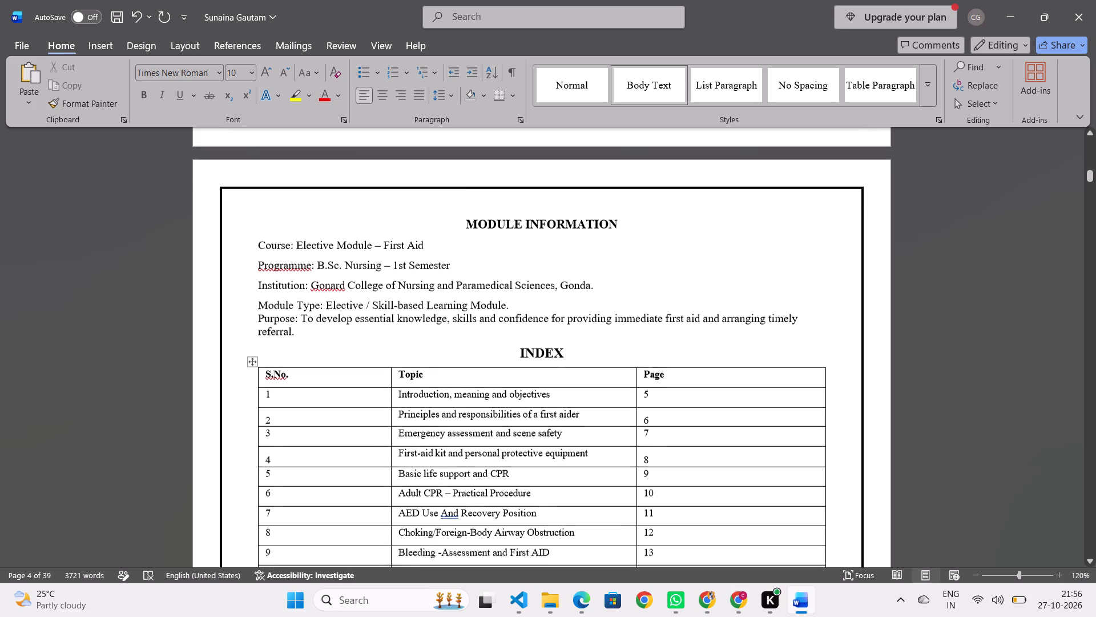
scroll(431, 214, down, 1)
scroll(431, 214, up, 4)
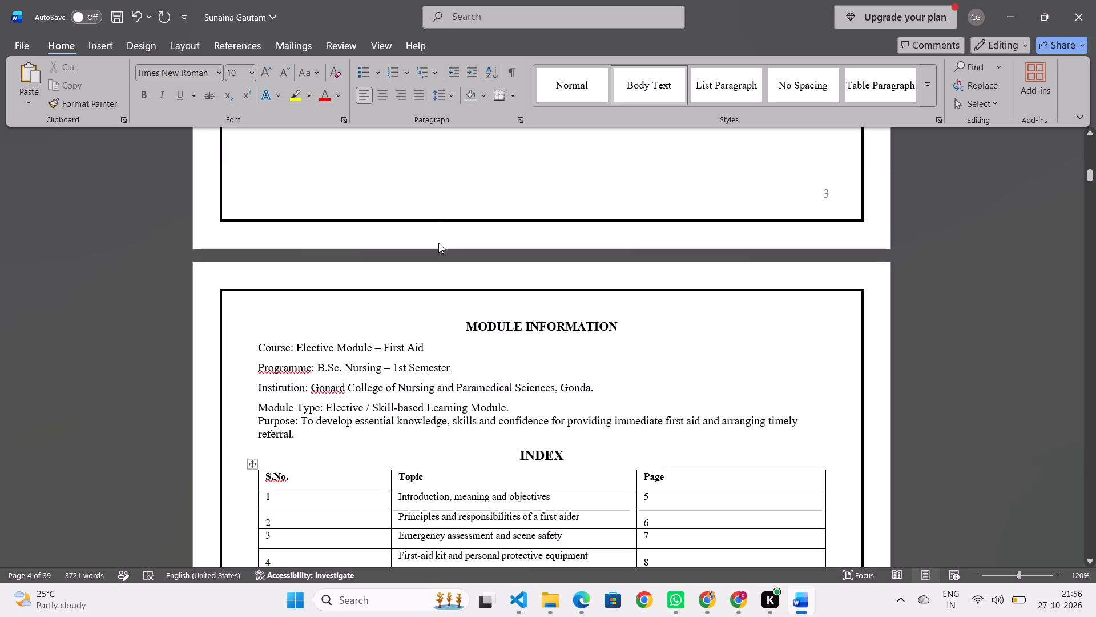
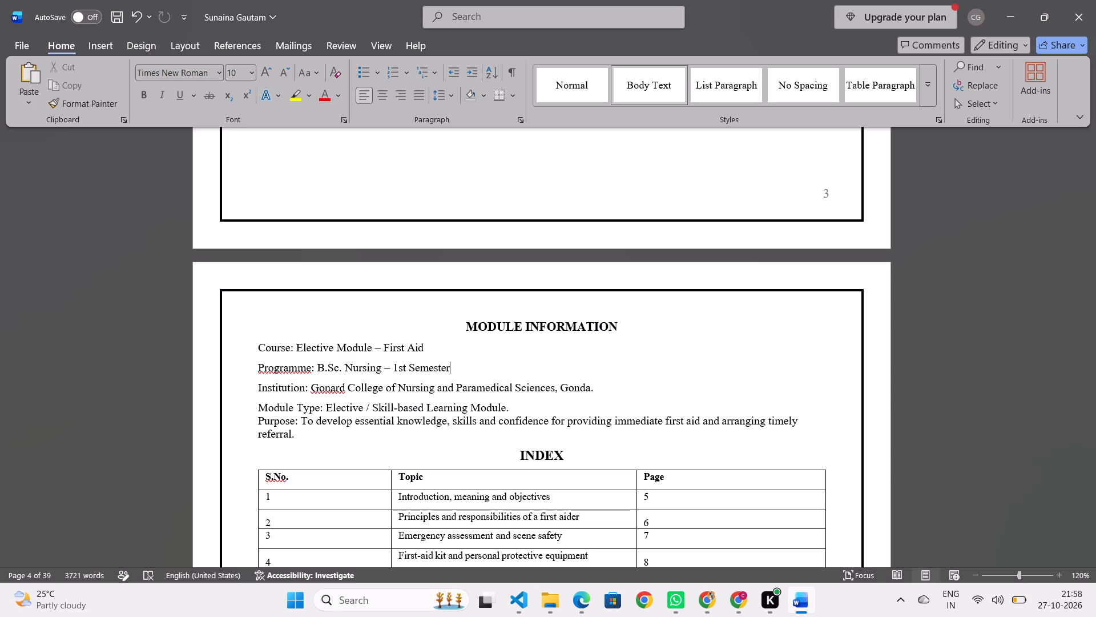
Check the spelling suggestions for the flagged words "Programme" and "Gonard" in the module information.
click(292, 369)
right_click(292, 369)
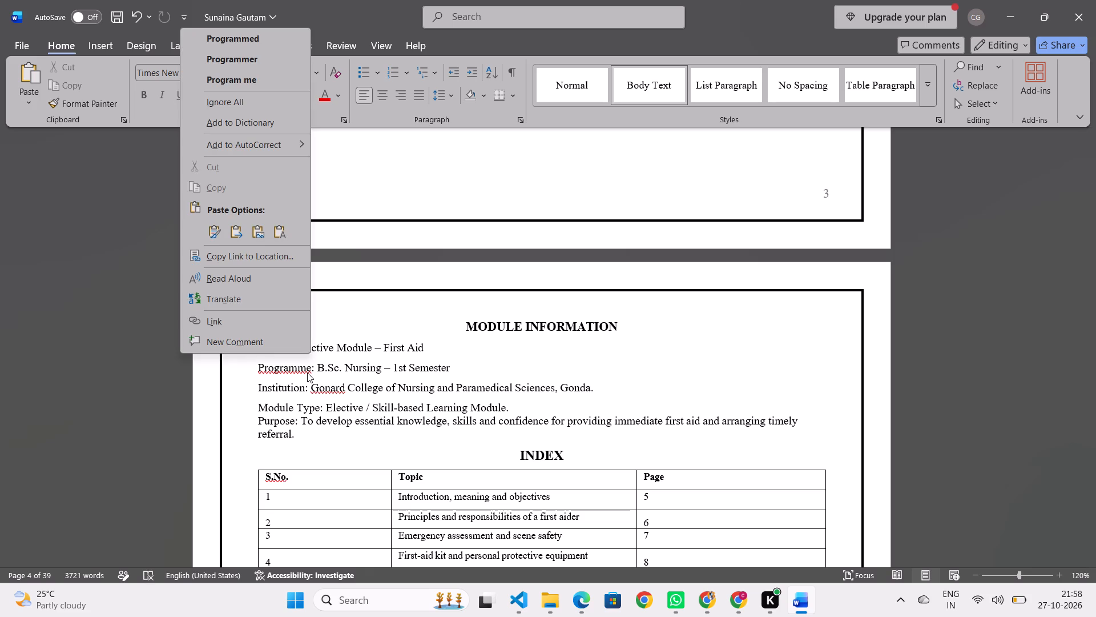
click(318, 375)
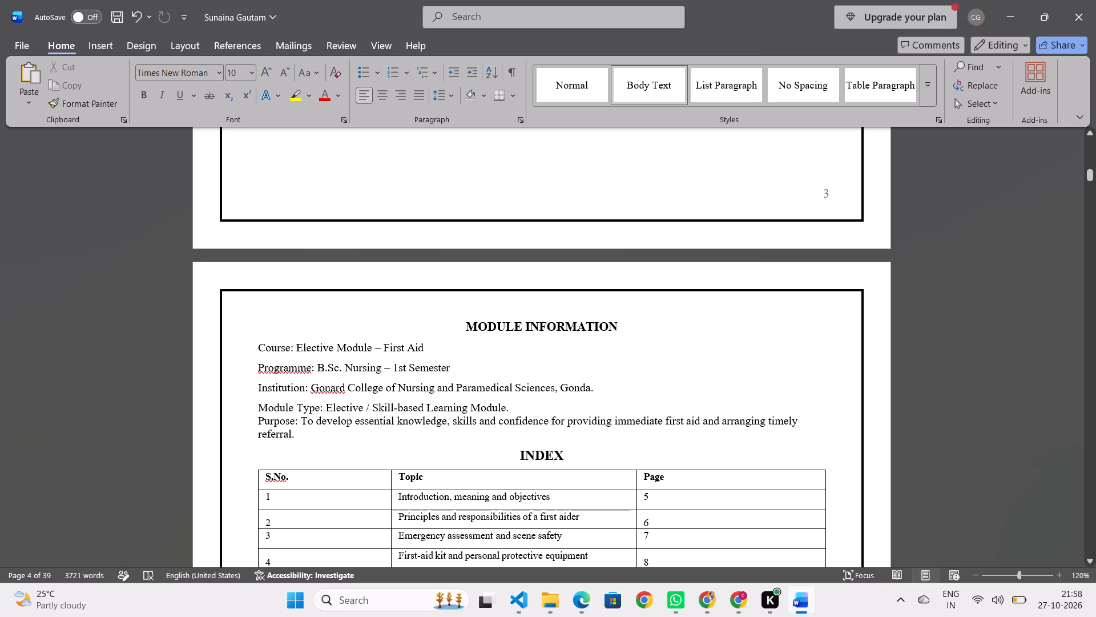
click(327, 387)
right_click(343, 390)
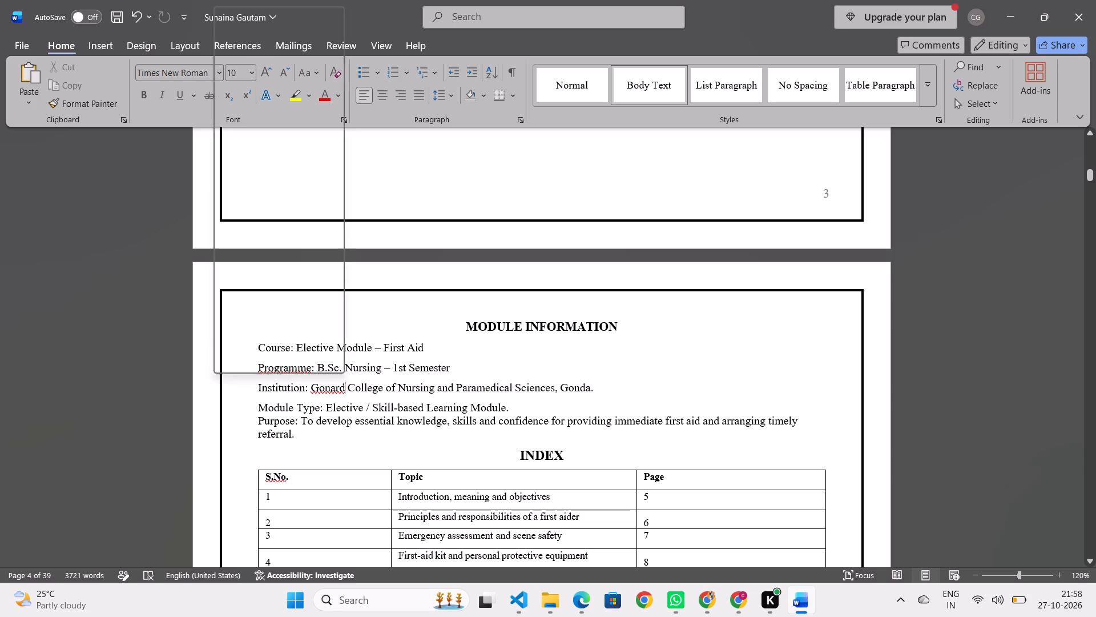
click(333, 390)
Examine the row spacing of the INDEX table and how its end runs across the page break after page 4.
scroll(307, 358, up, 6)
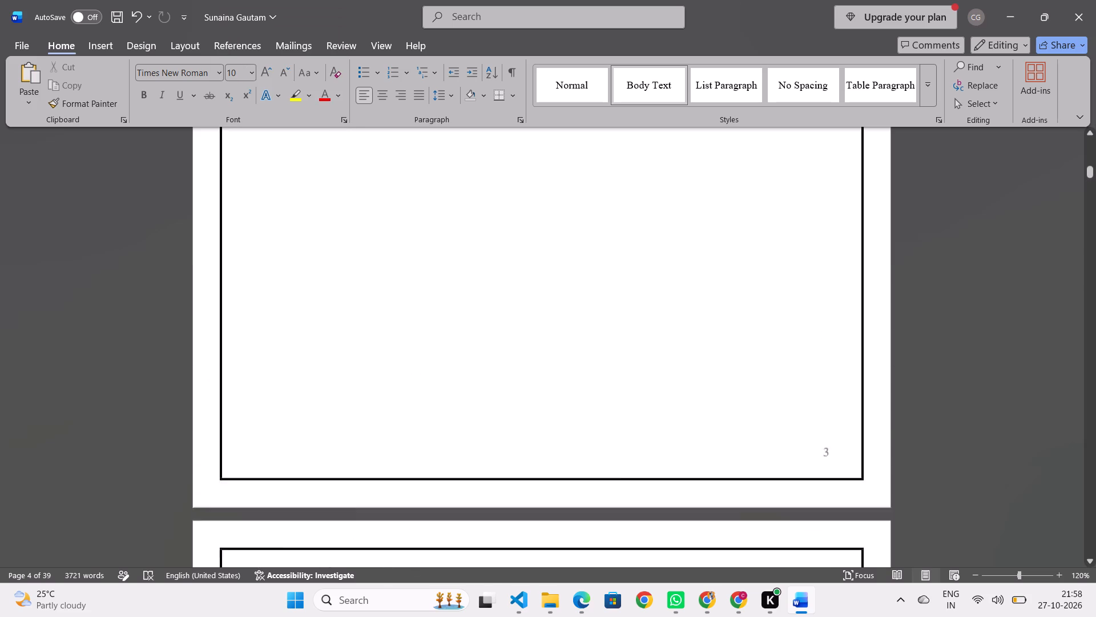
scroll(307, 358, up, 9)
scroll(307, 358, down, 5)
scroll(307, 358, up, 2)
scroll(307, 358, down, 13)
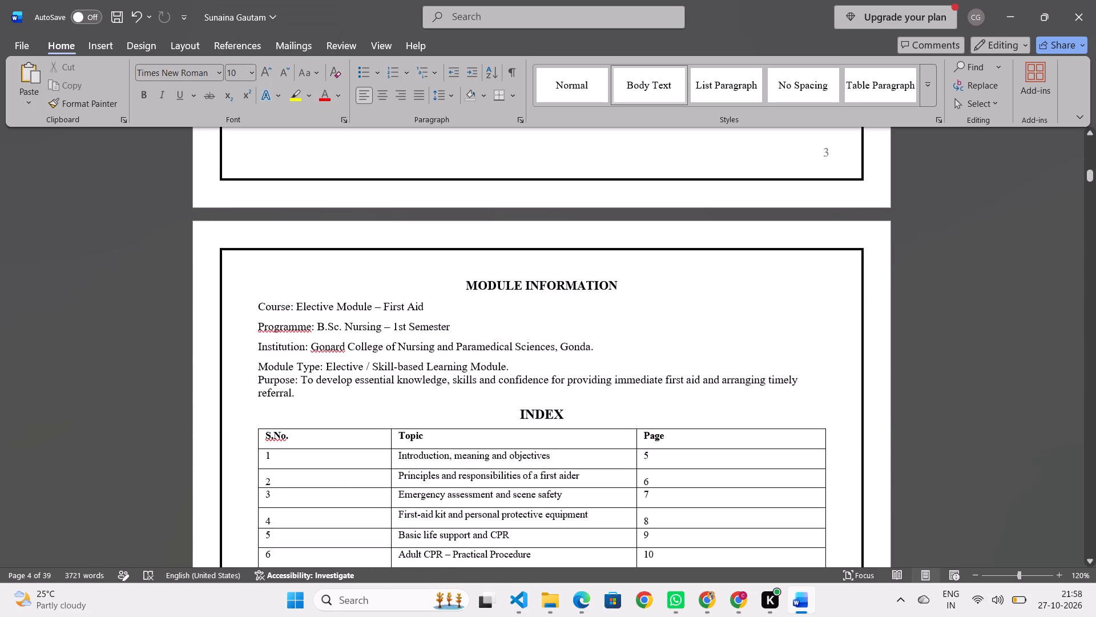
scroll(308, 358, down, 4)
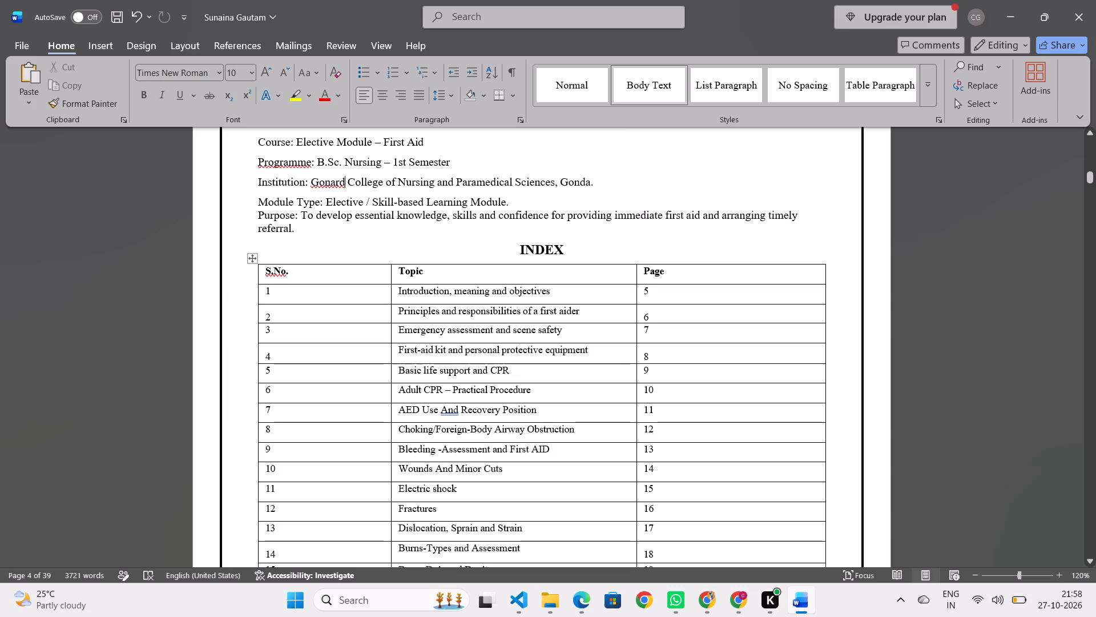
scroll(309, 344, down, 8)
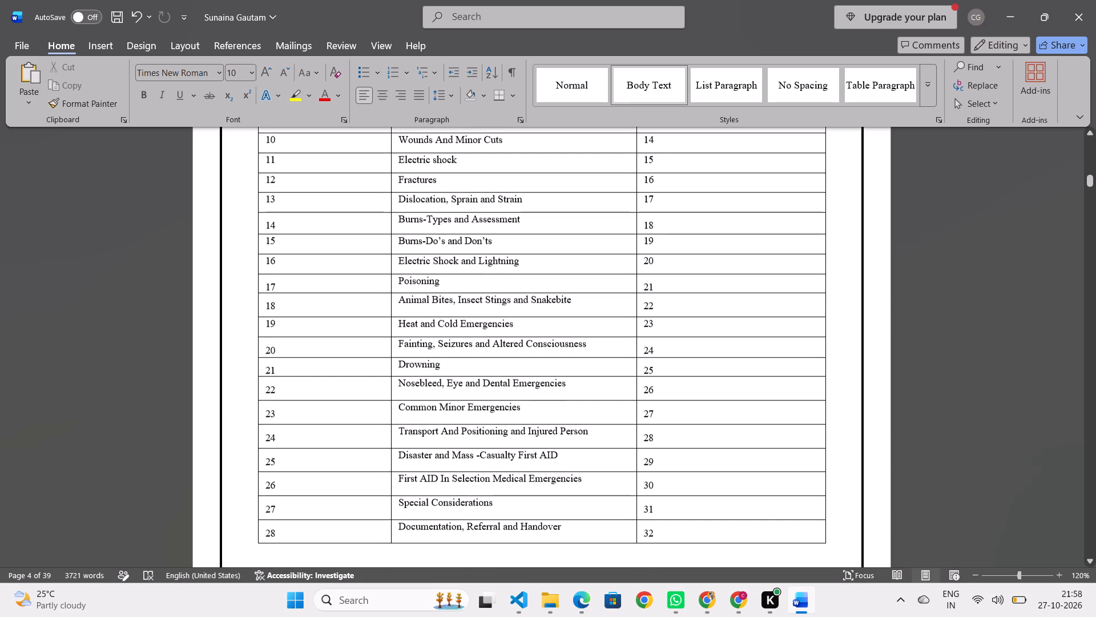
scroll(309, 344, down, 8)
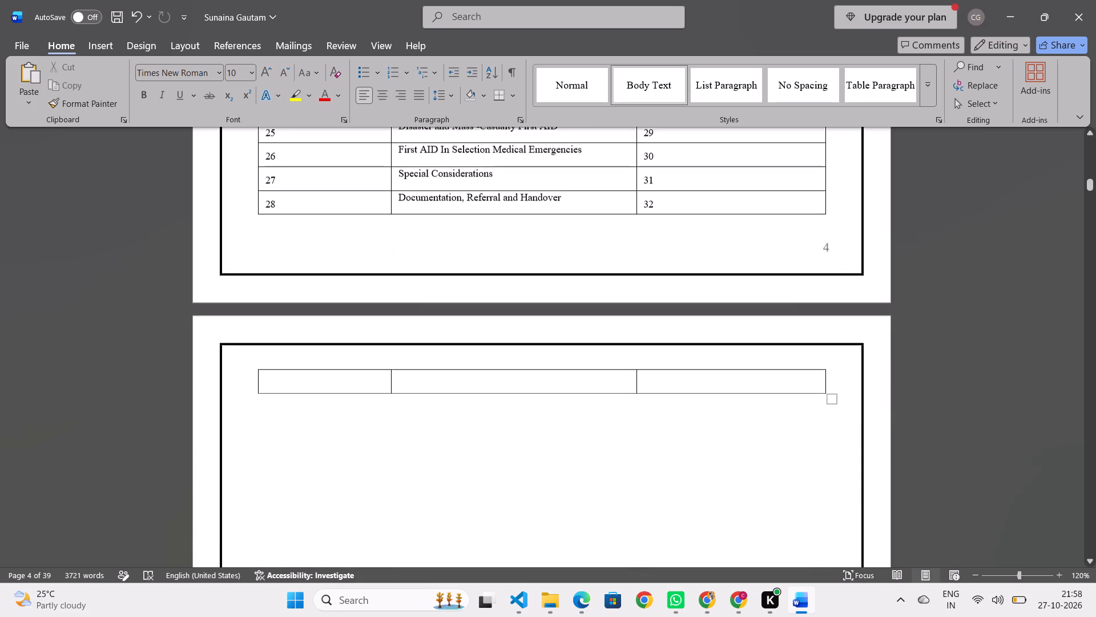
scroll(309, 344, up, 6)
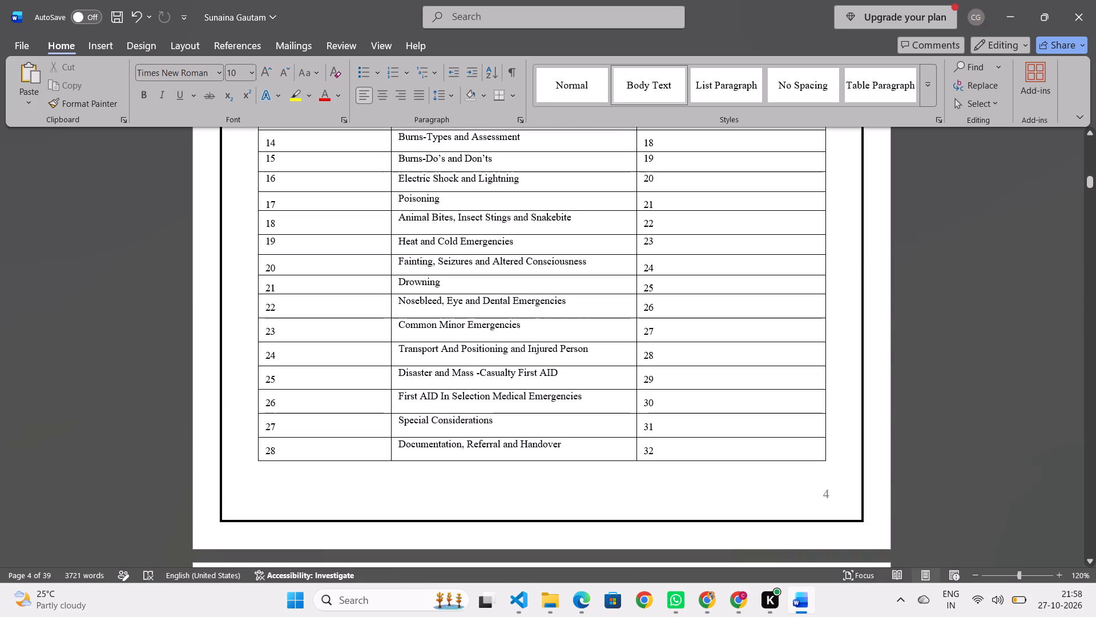
scroll(309, 344, up, 8)
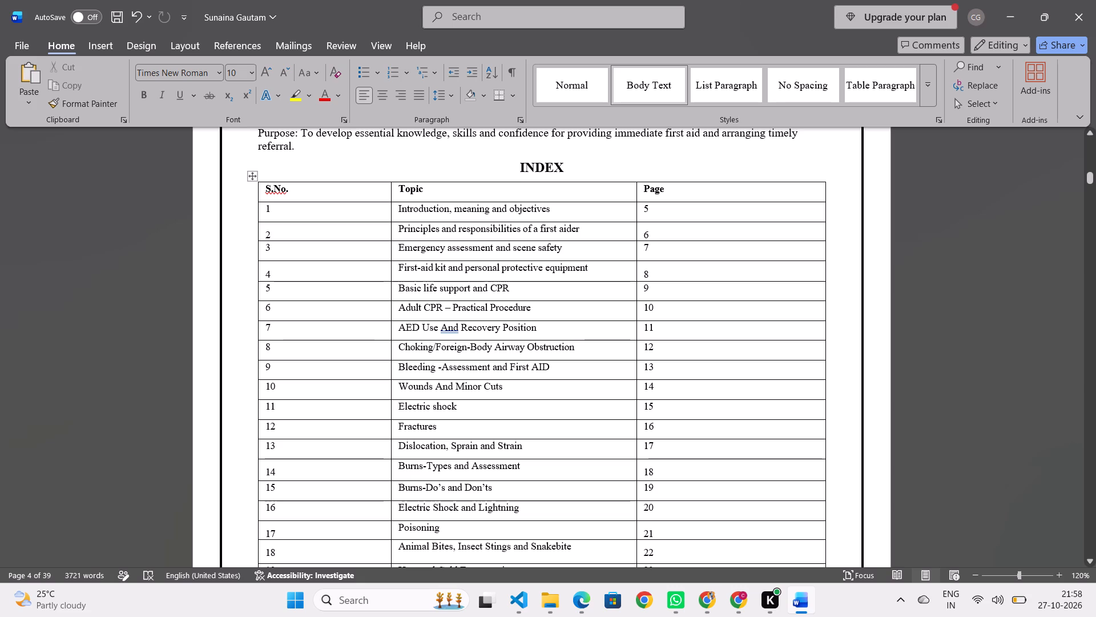
Reduce the height of INDEX row 3, "Emergency assessment and scene safety", by raising its lower border.
drag(270, 262, 270, 257)
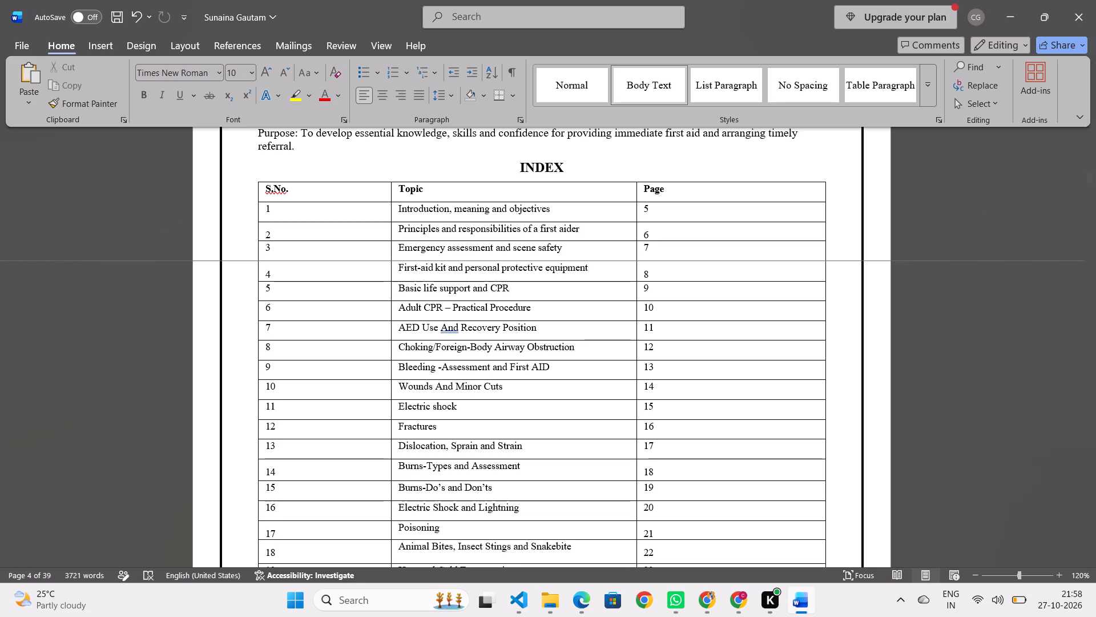
drag(270, 257, 269, 257)
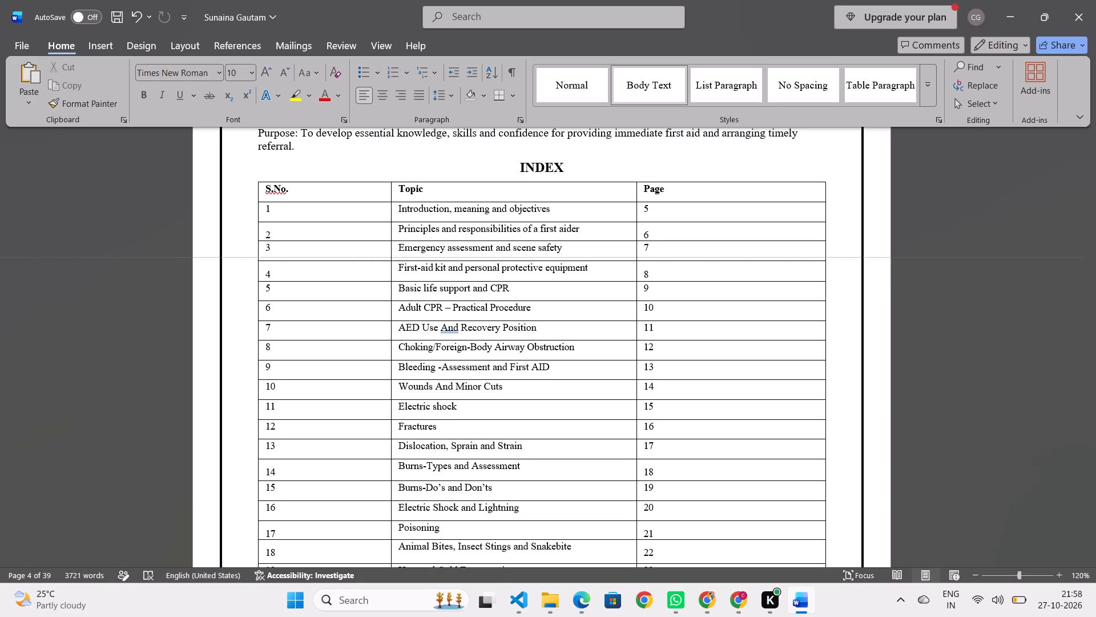
drag(269, 257, 269, 256)
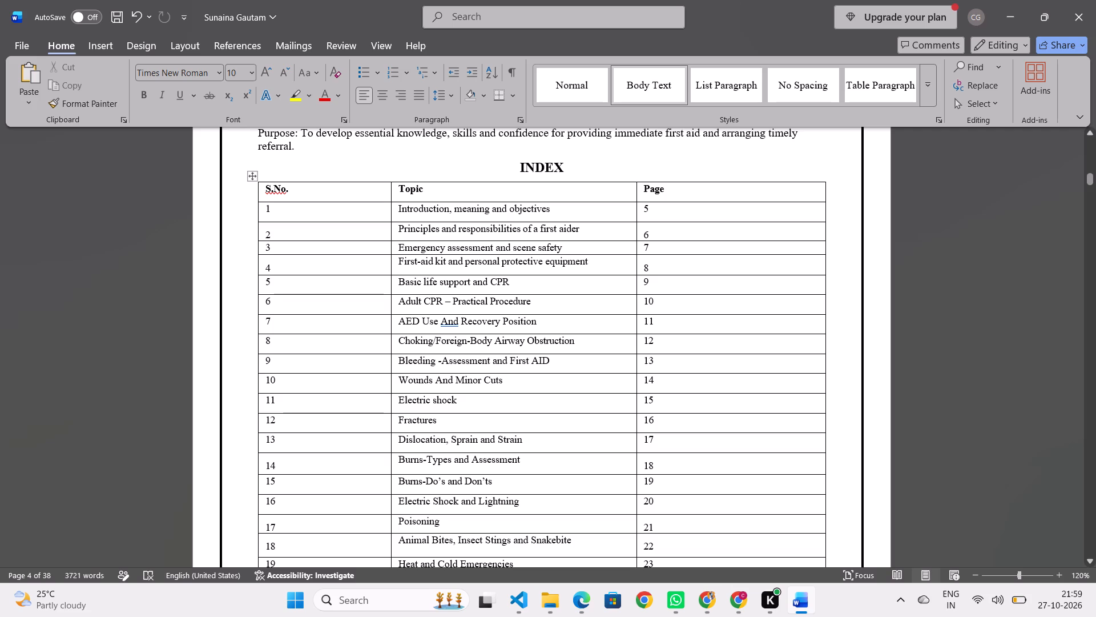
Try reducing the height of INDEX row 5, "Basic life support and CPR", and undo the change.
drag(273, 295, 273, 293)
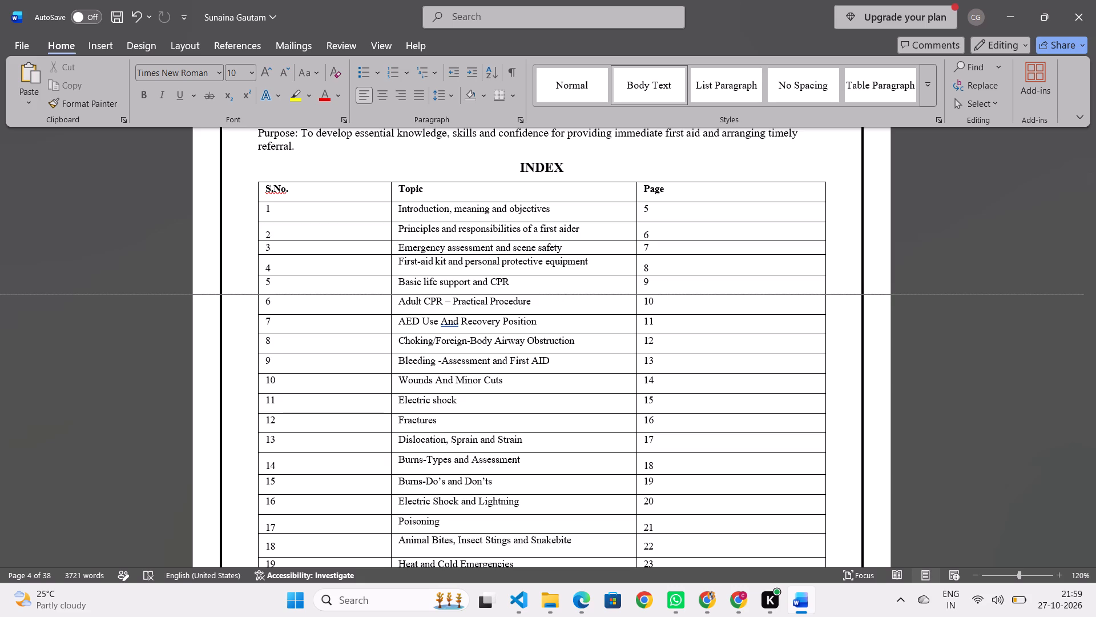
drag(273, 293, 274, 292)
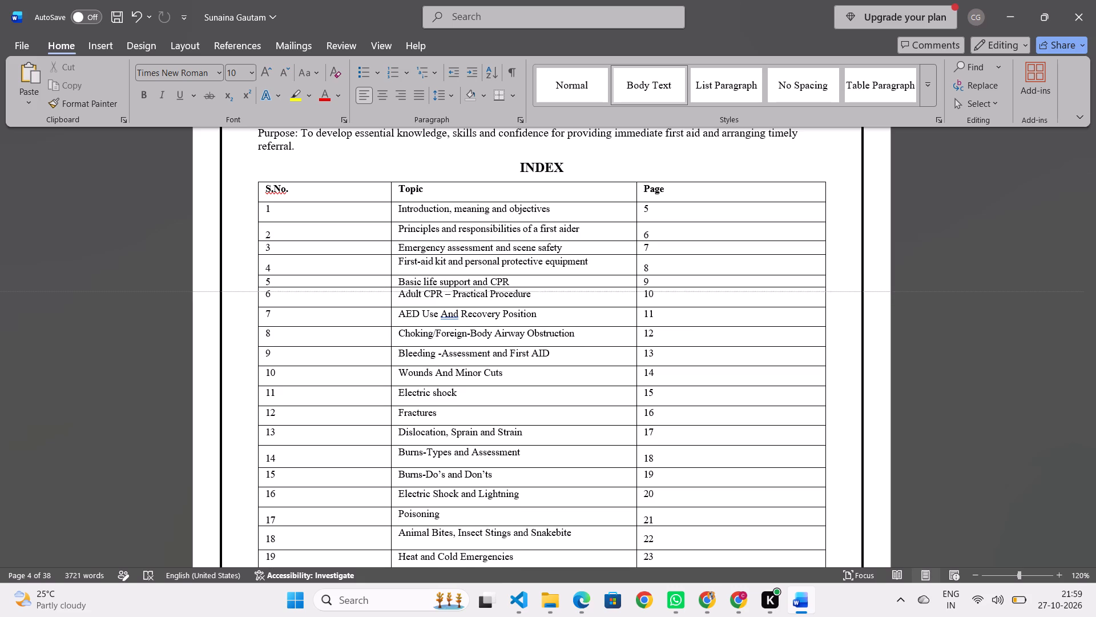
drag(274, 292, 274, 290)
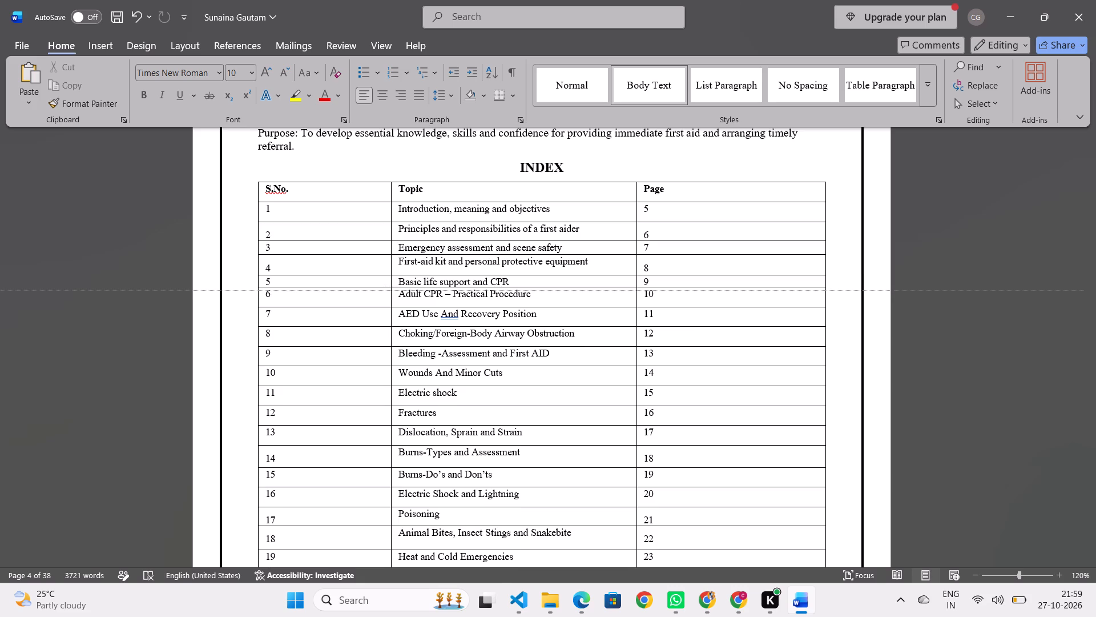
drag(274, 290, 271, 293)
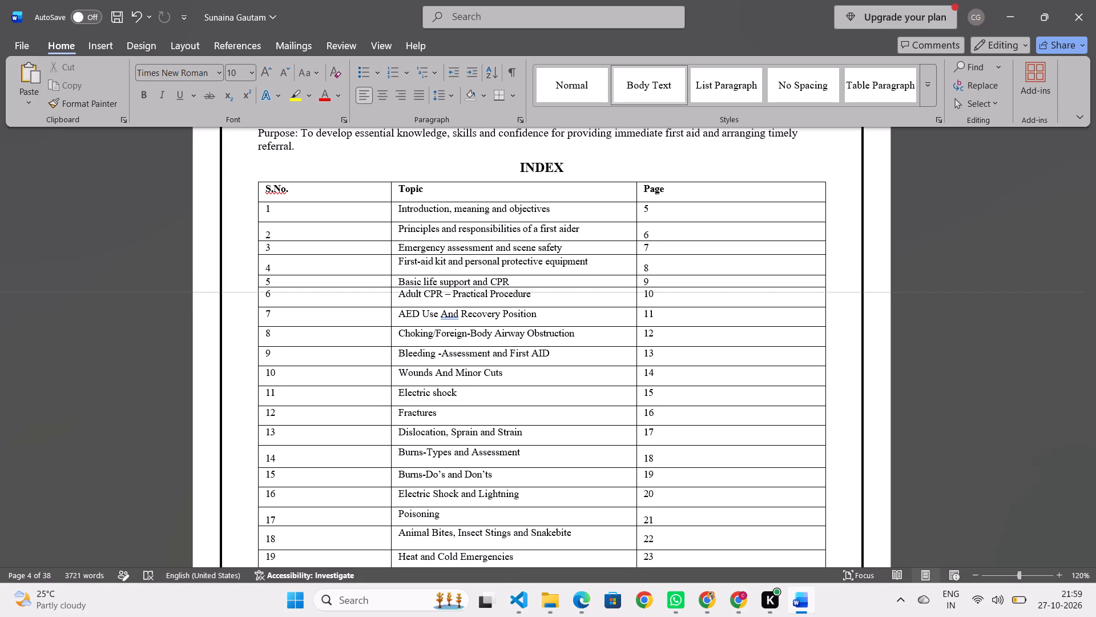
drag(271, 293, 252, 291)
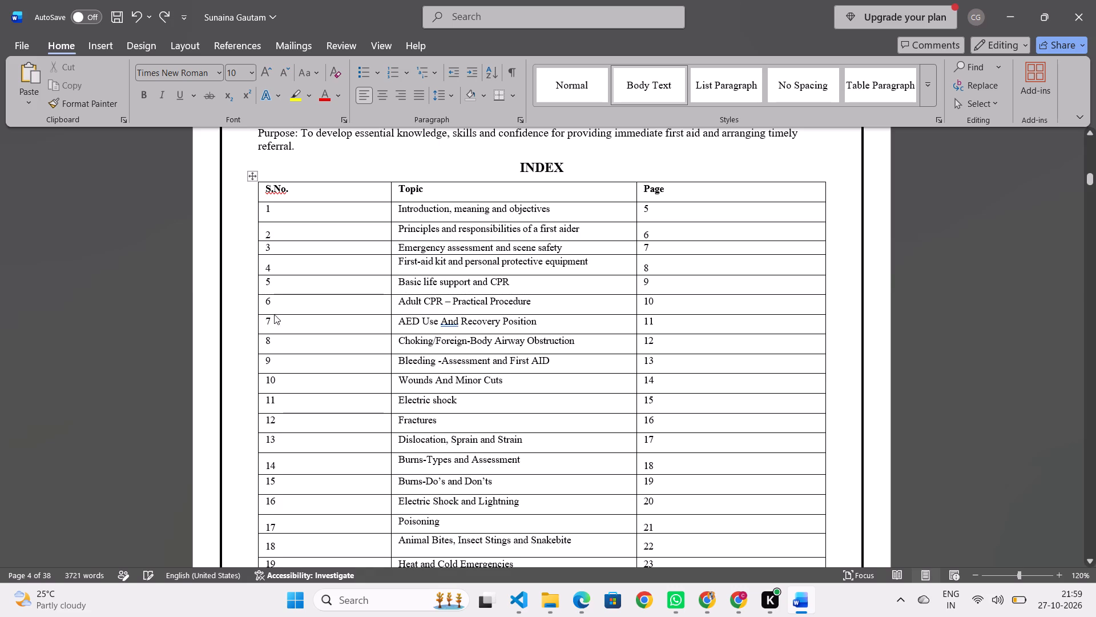
Slightly reduce the heights of INDEX rows 6 to 9, from "Adult CPR" through "Bleeding", by raising each lower border.
drag(274, 315, 273, 311)
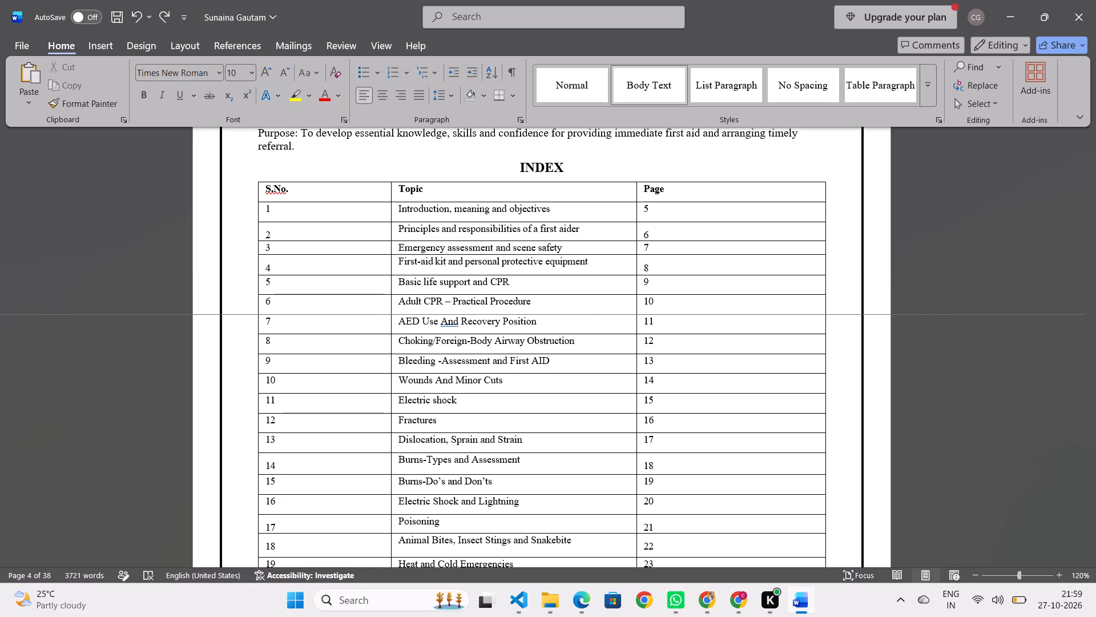
drag(273, 311, 273, 308)
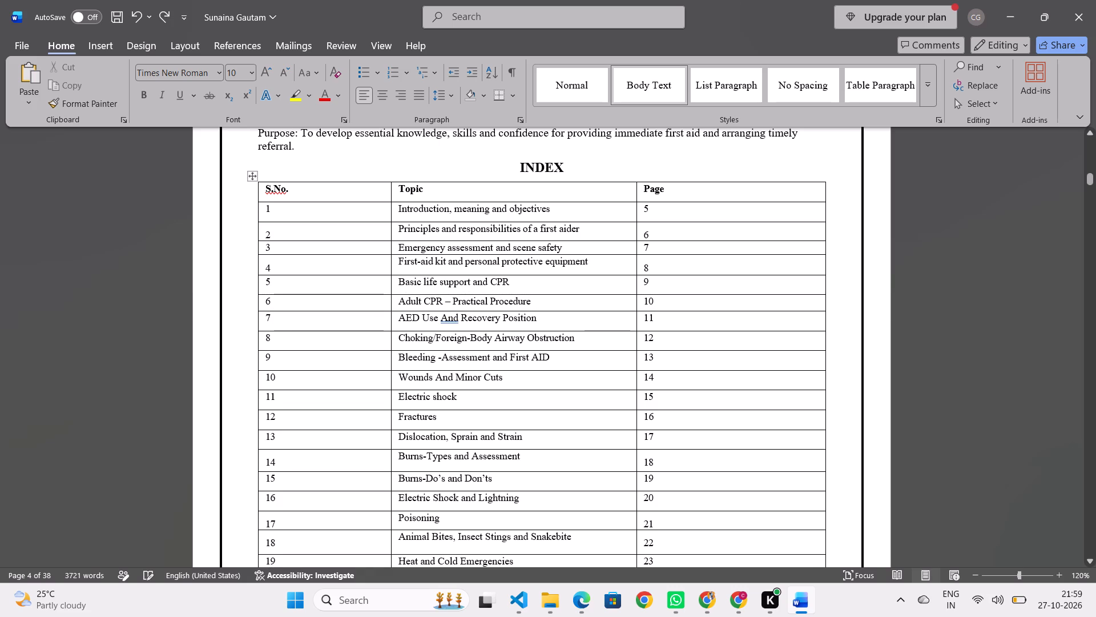
drag(281, 331, 280, 327)
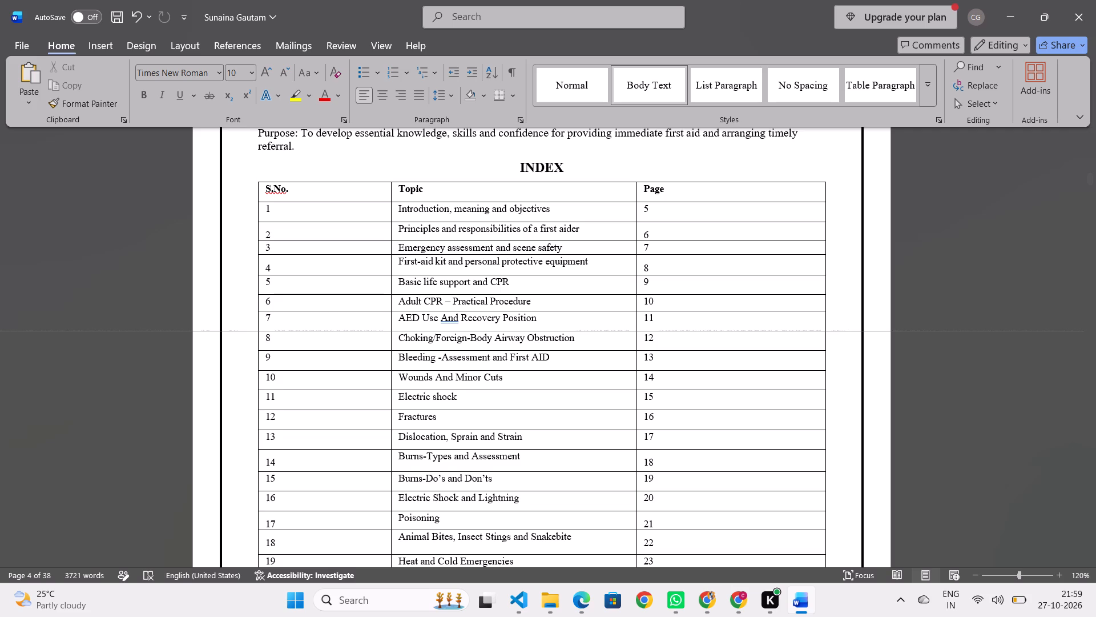
drag(280, 327, 281, 325)
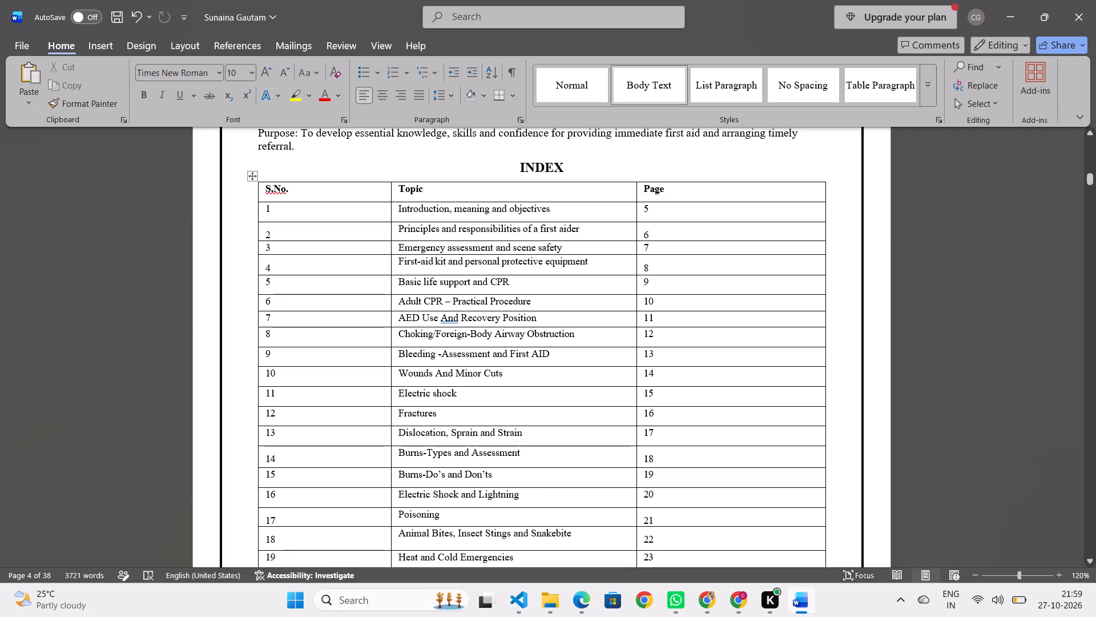
click(281, 339)
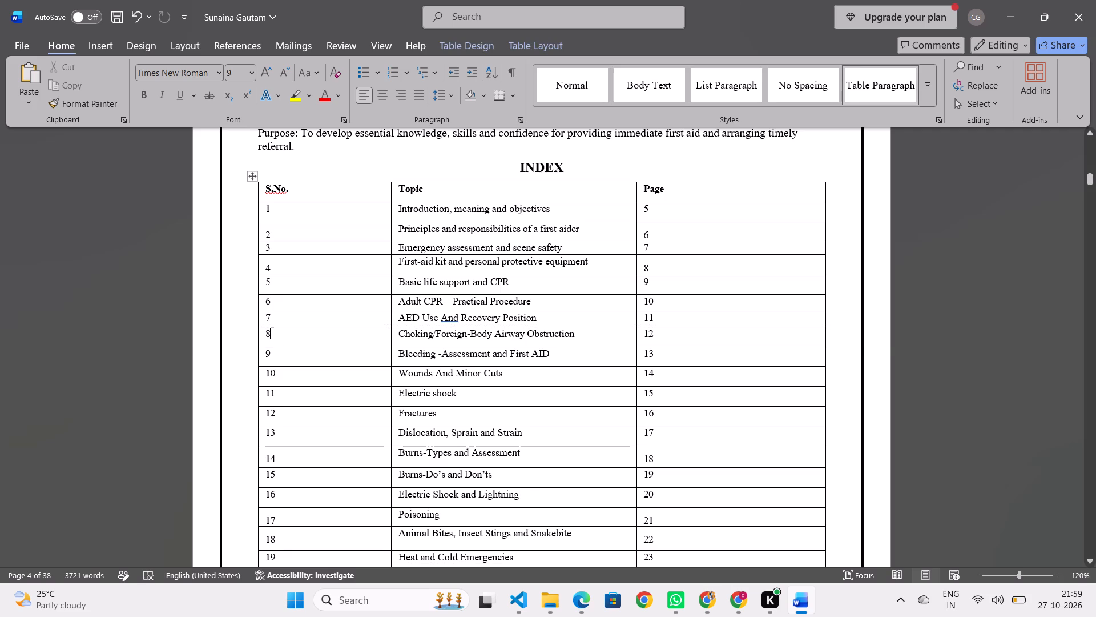
drag(282, 347, 281, 342)
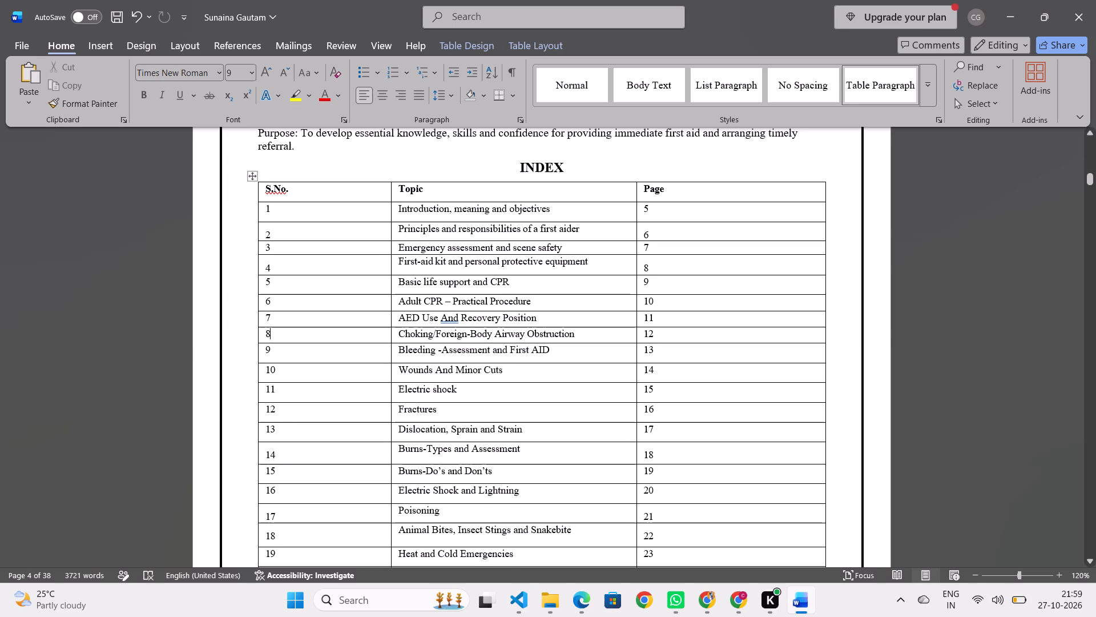
click(279, 352)
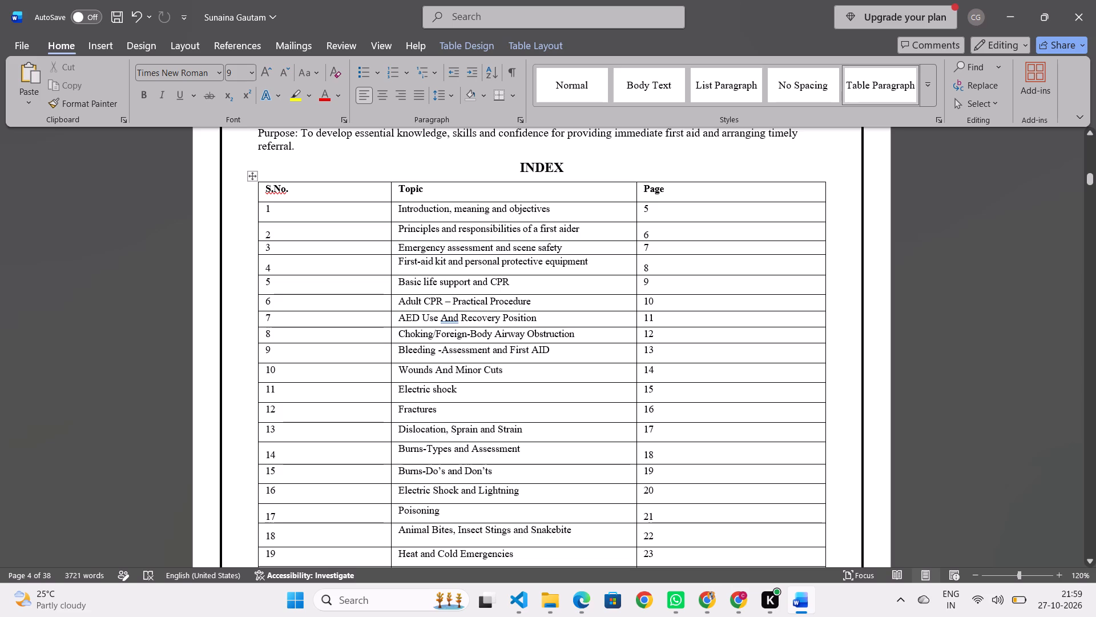
drag(281, 363, 282, 357)
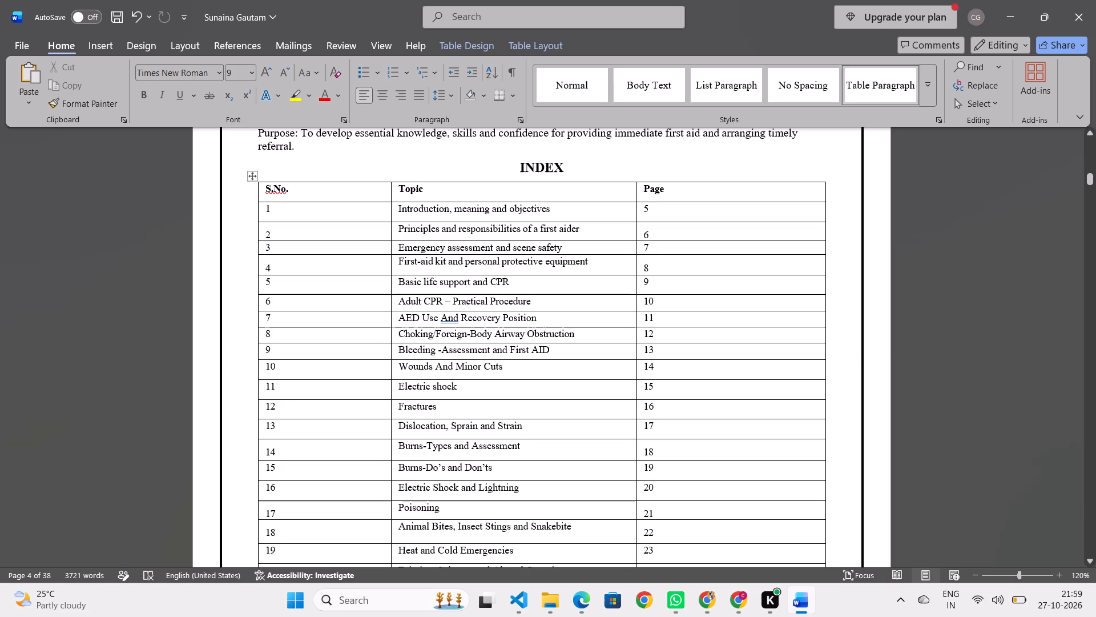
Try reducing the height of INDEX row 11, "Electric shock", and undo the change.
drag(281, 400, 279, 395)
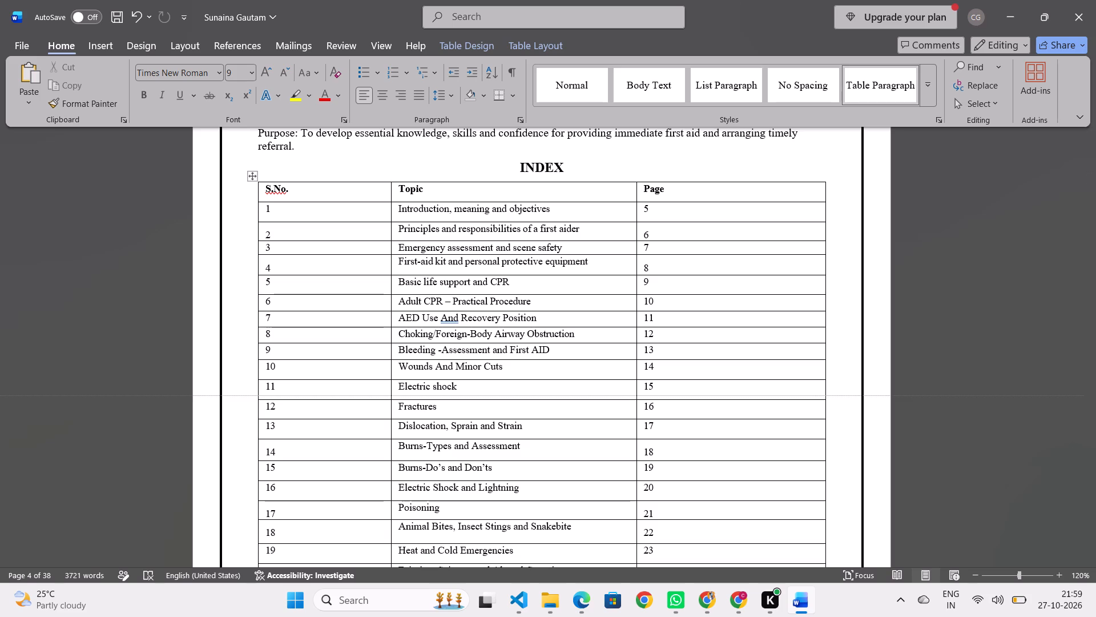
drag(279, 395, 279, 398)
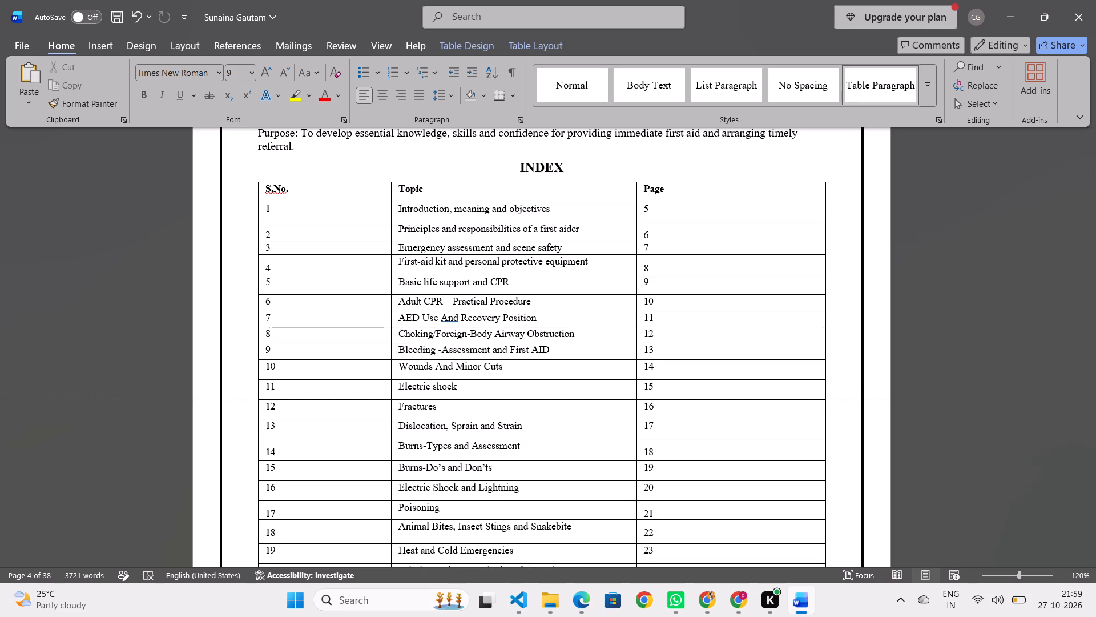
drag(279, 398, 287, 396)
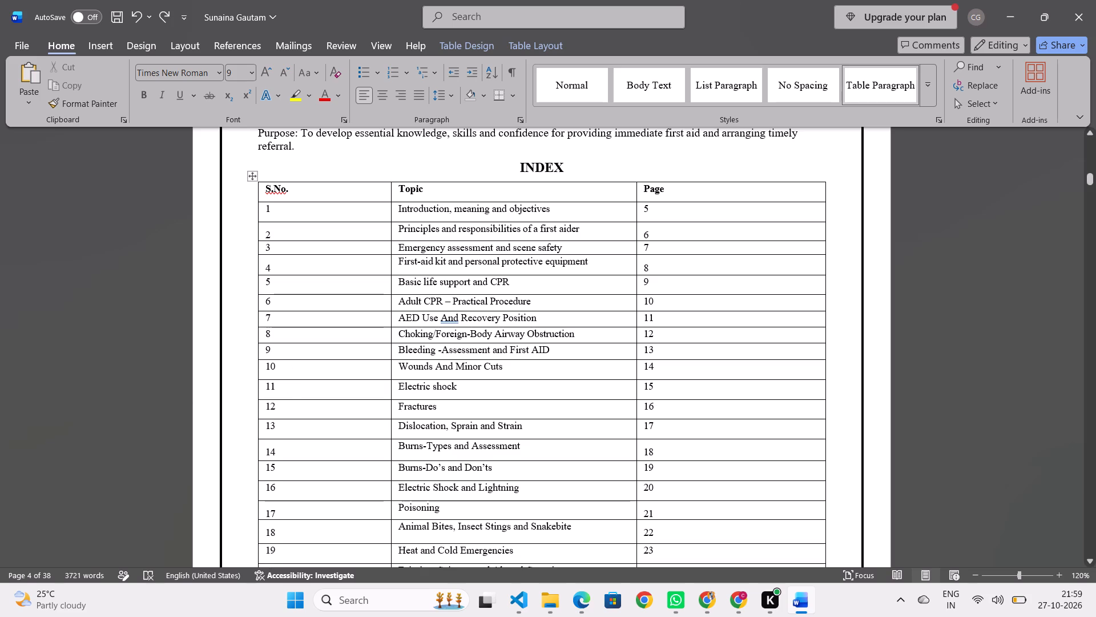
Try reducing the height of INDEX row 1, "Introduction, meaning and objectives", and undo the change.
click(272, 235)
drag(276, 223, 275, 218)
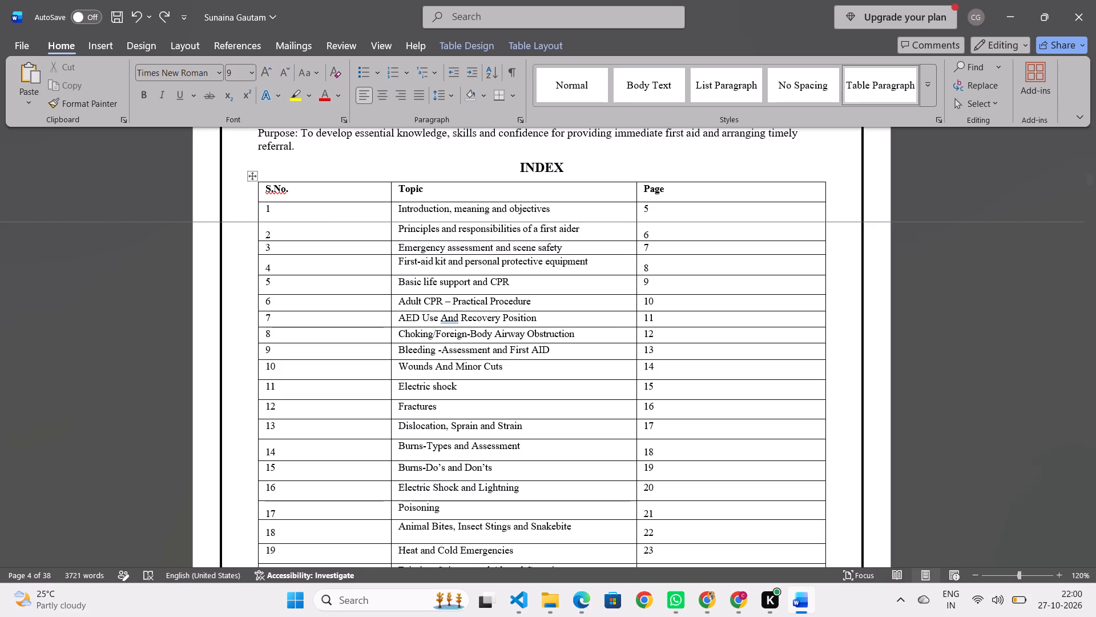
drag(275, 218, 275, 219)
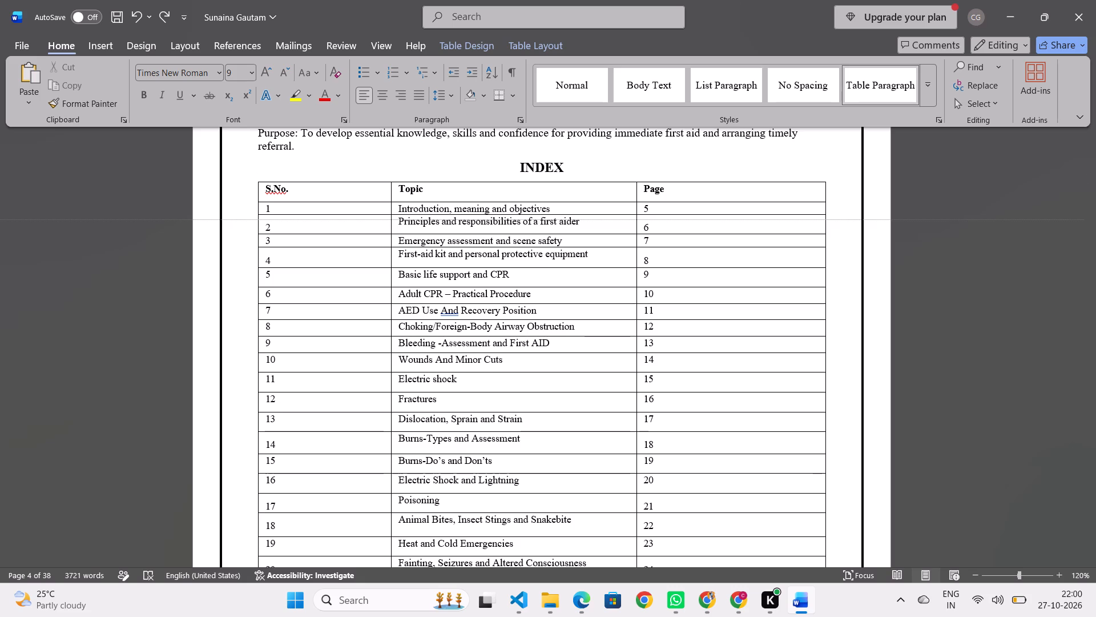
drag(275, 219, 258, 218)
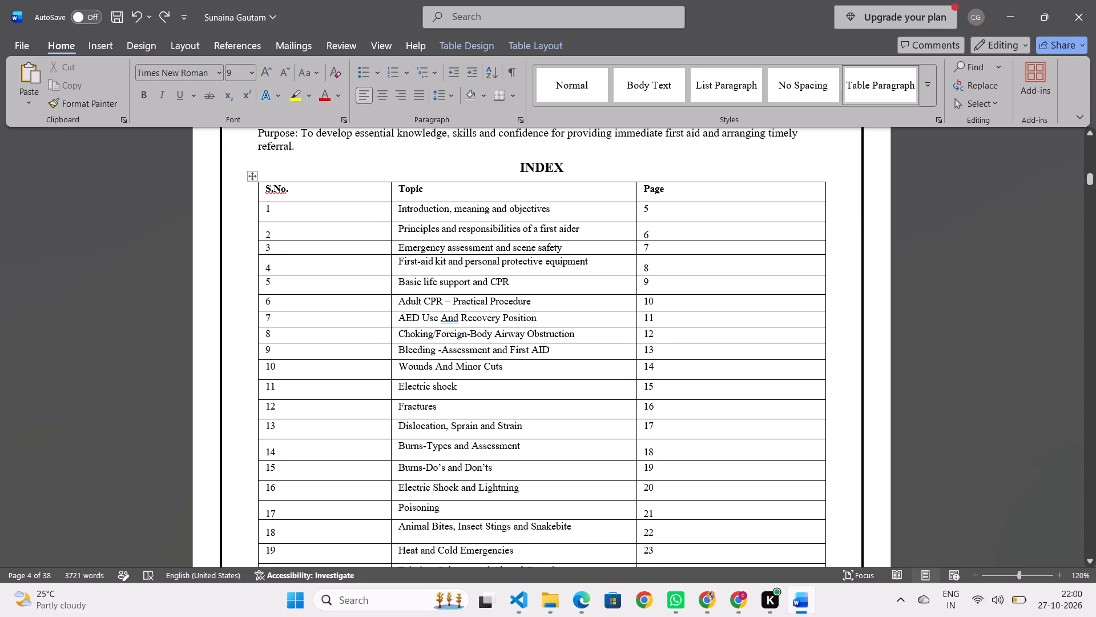
Check how the last rows of the INDEX table fit at the end of page 4.
scroll(287, 307, down, 11)
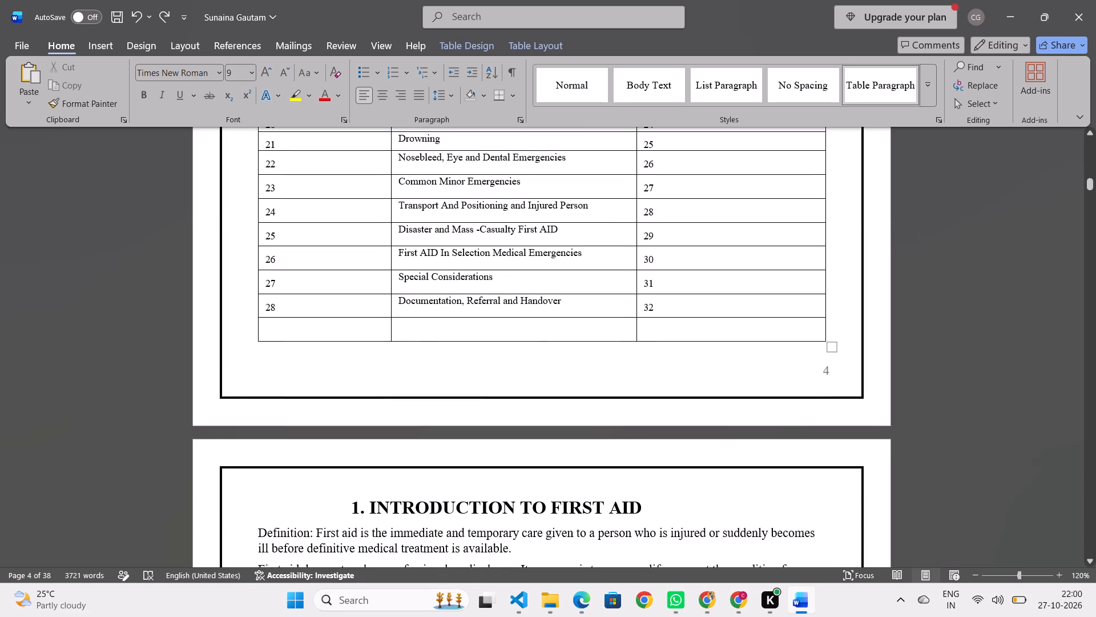
scroll(287, 308, up, 9)
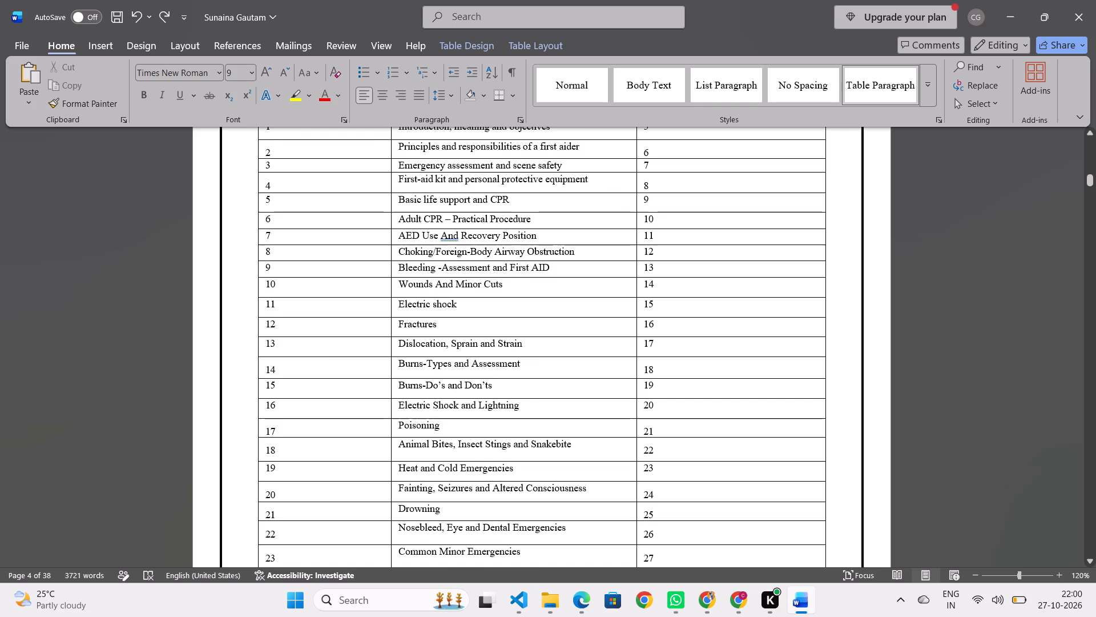
Slightly increase the height of INDEX row 3, "Emergency assessment and scene safety", by lowering its bottom border.
scroll(287, 308, up, 2)
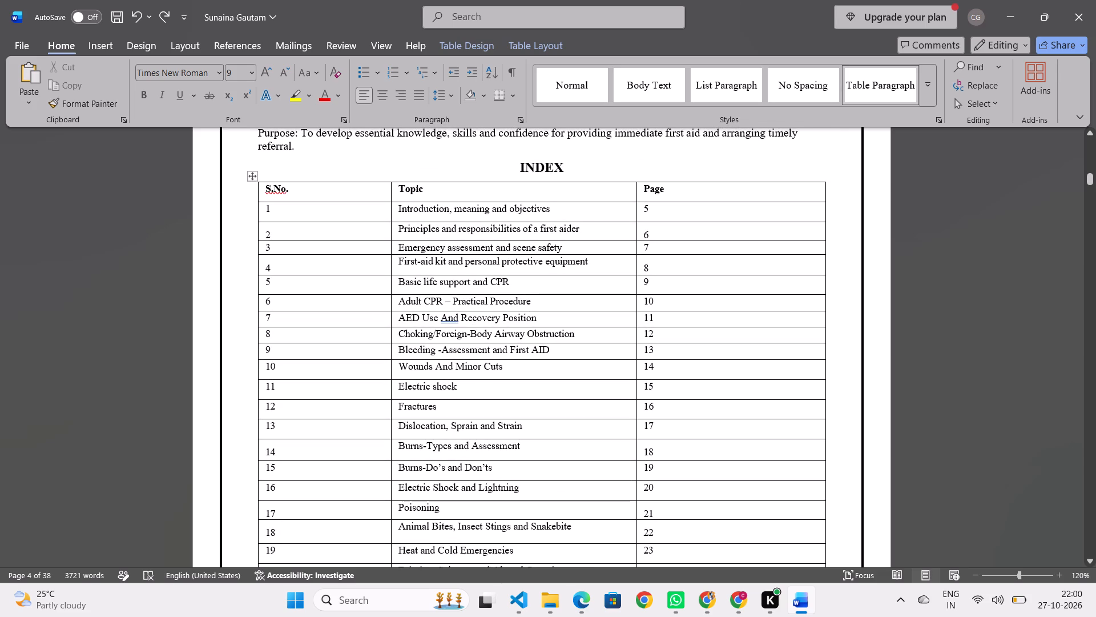
drag(276, 255, 275, 261)
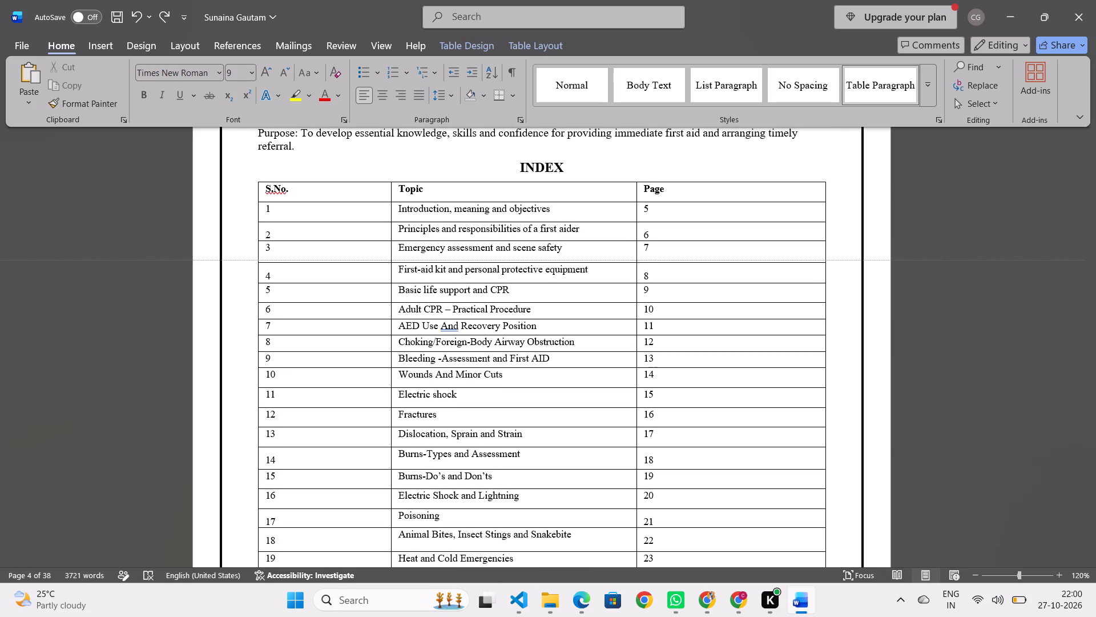
drag(275, 261, 275, 261)
Check the row spacing of the INDEX table and how its last rows fit on page 4.
scroll(271, 277, down, 4)
scroll(271, 281, up, 1)
scroll(271, 282, down, 8)
scroll(271, 284, up, 2)
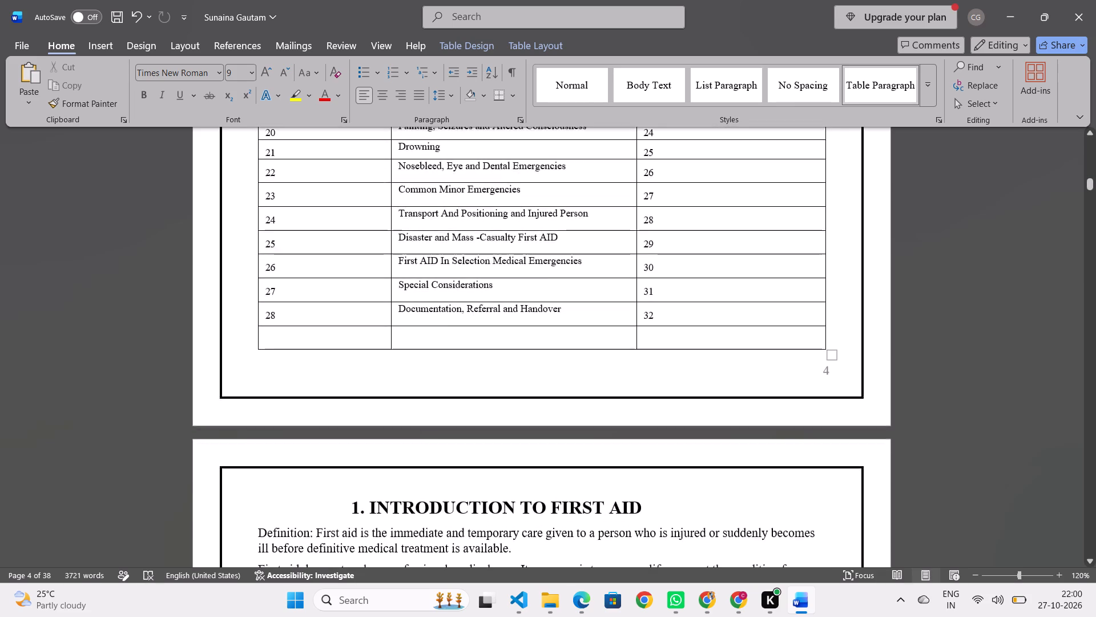
scroll(271, 284, up, 7)
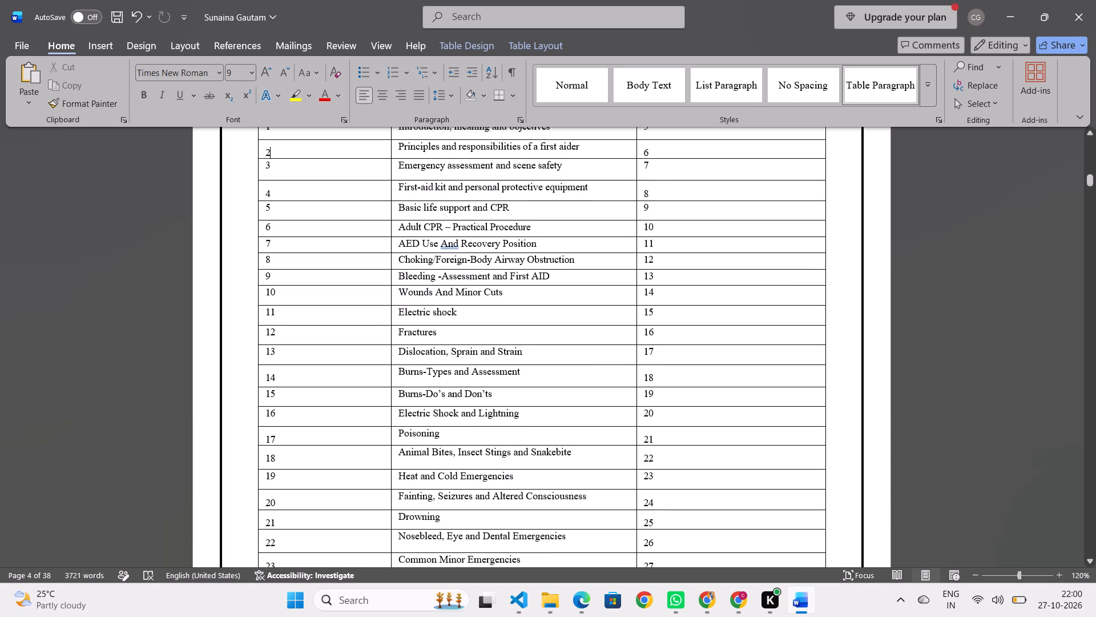
scroll(282, 243, up, 2)
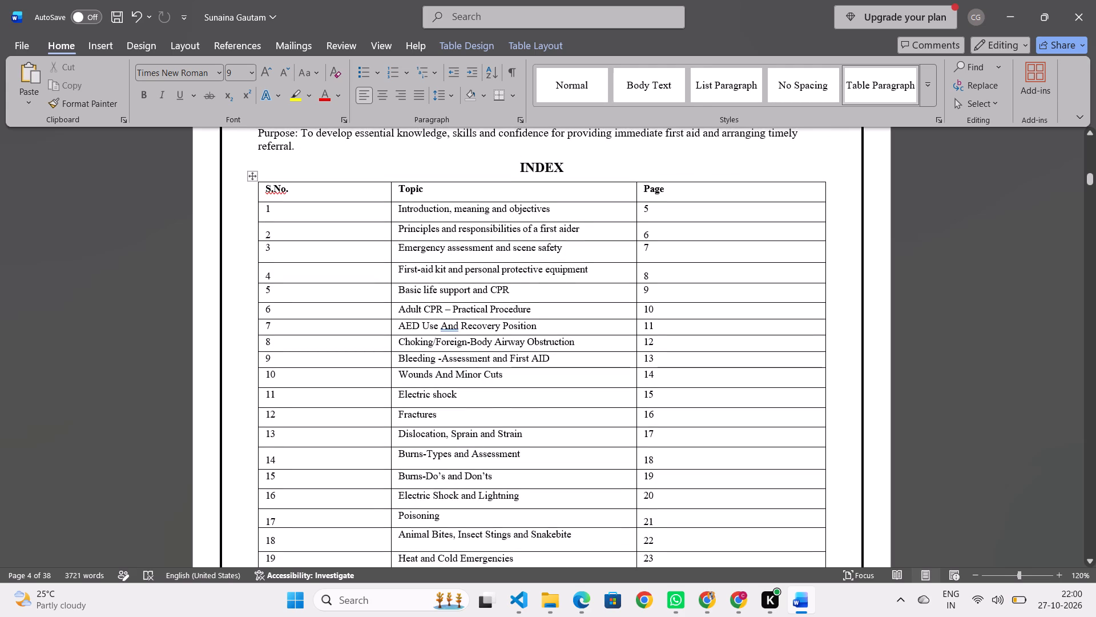
scroll(279, 336, down, 1)
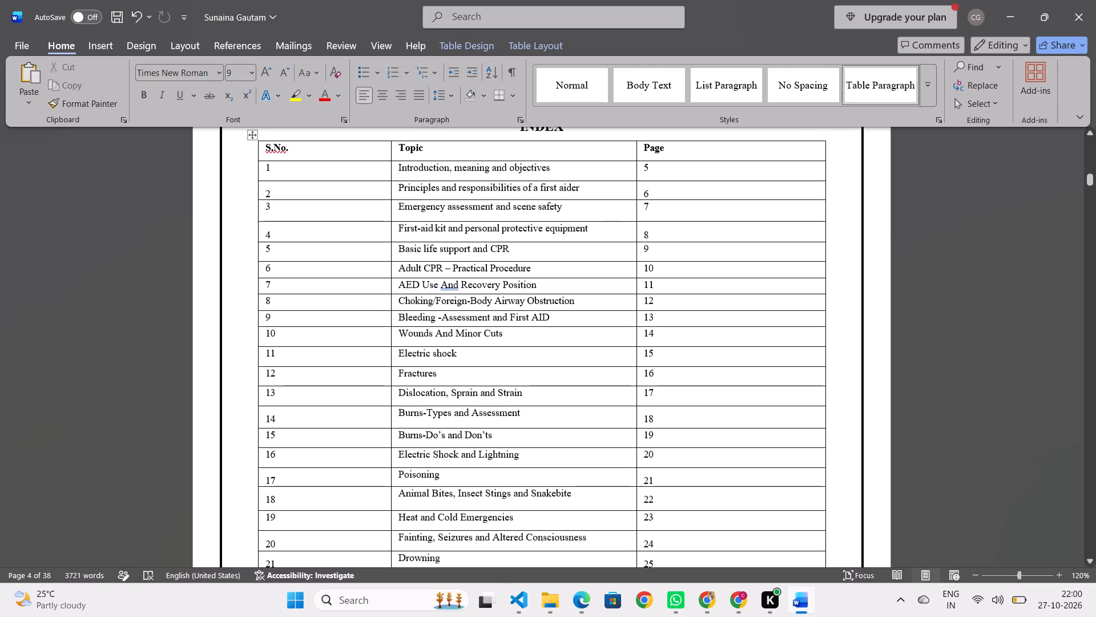
scroll(279, 336, down, 1)
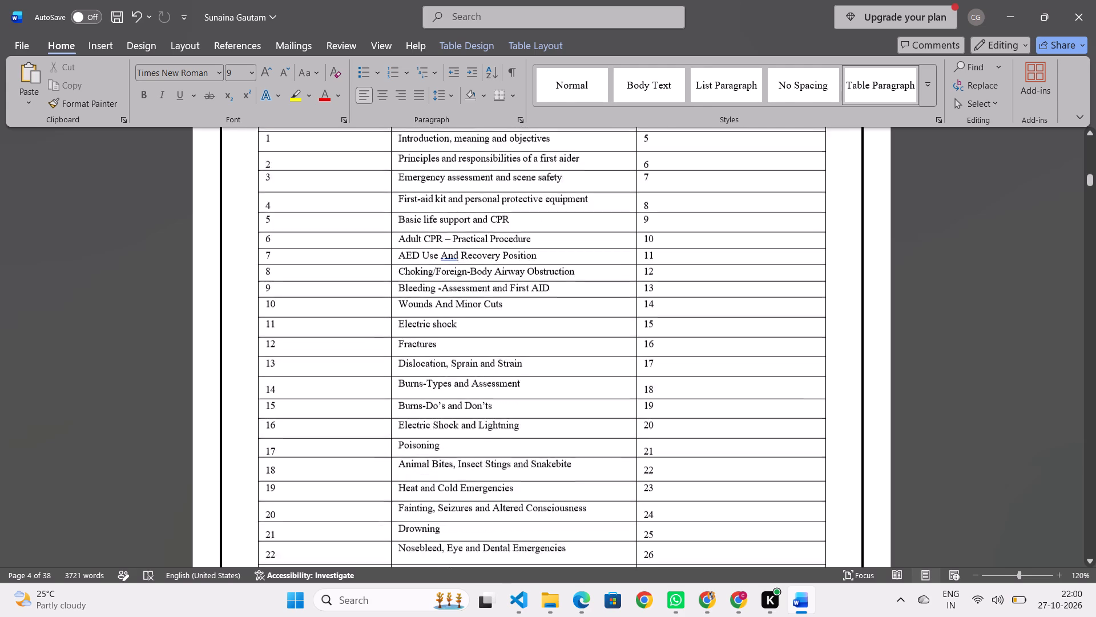
scroll(279, 336, down, 1)
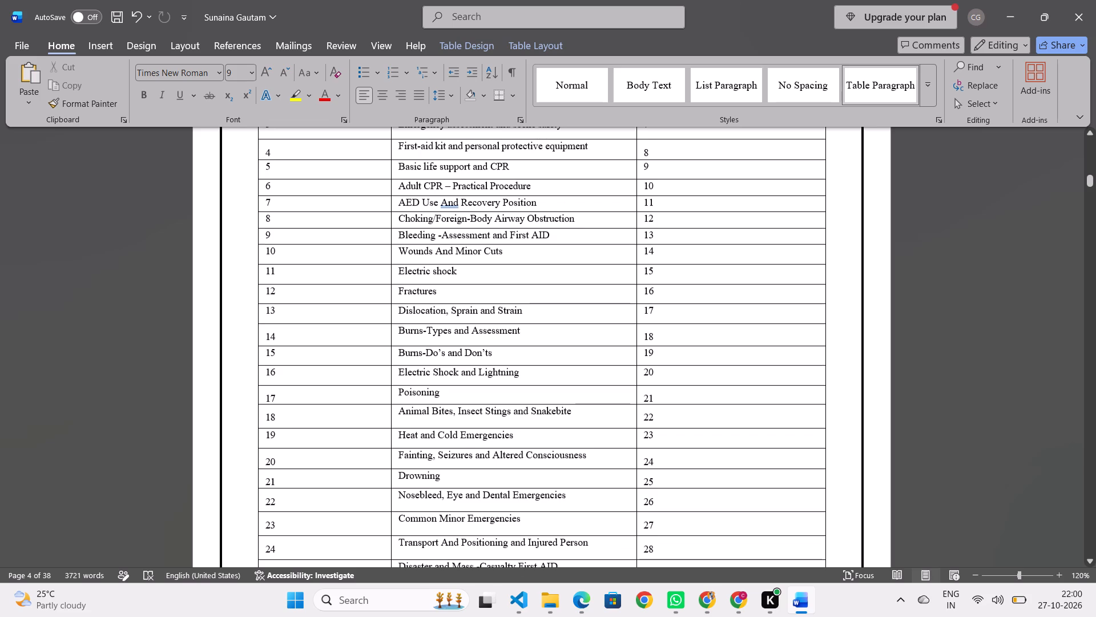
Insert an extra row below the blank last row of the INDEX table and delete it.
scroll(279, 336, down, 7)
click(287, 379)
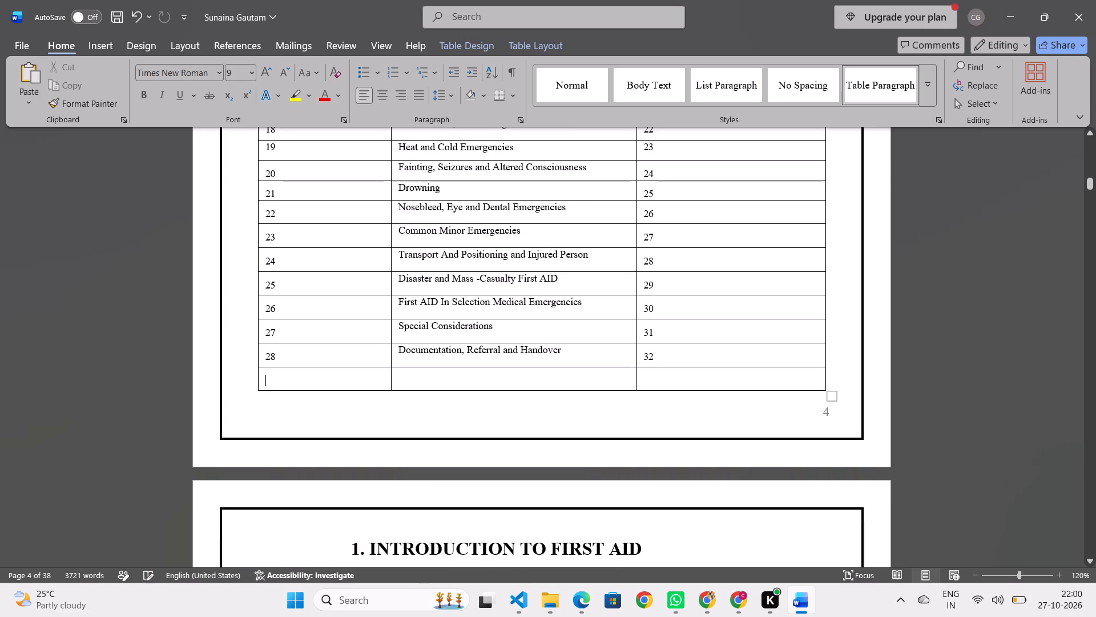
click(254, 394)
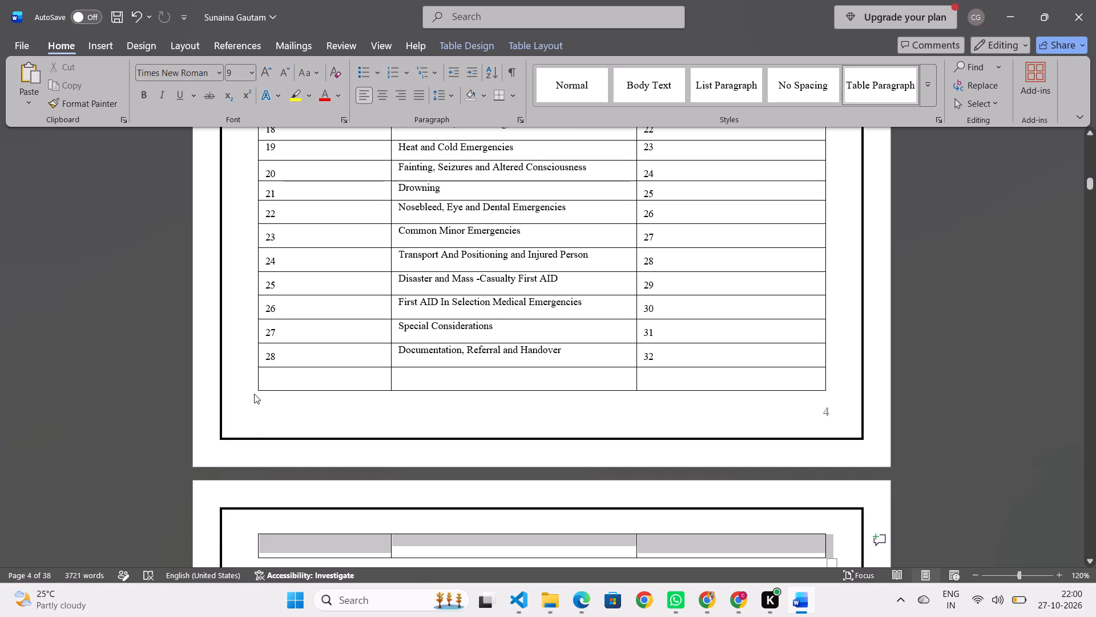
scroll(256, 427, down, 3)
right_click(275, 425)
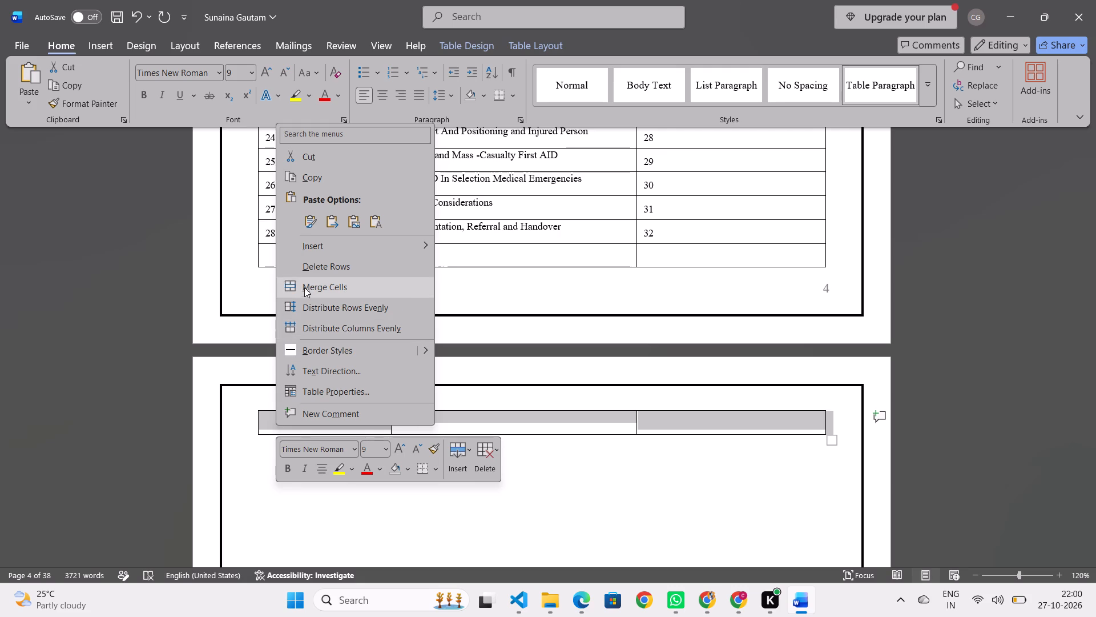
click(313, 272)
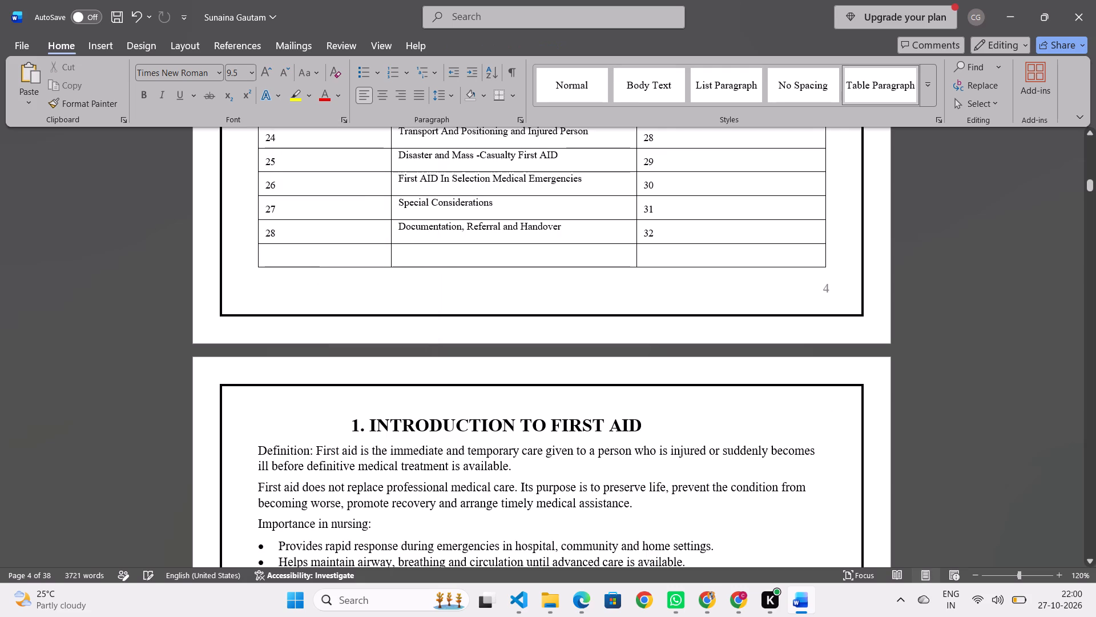
Enter serial number 29 in the blank last row of the INDEX table.
click(283, 257)
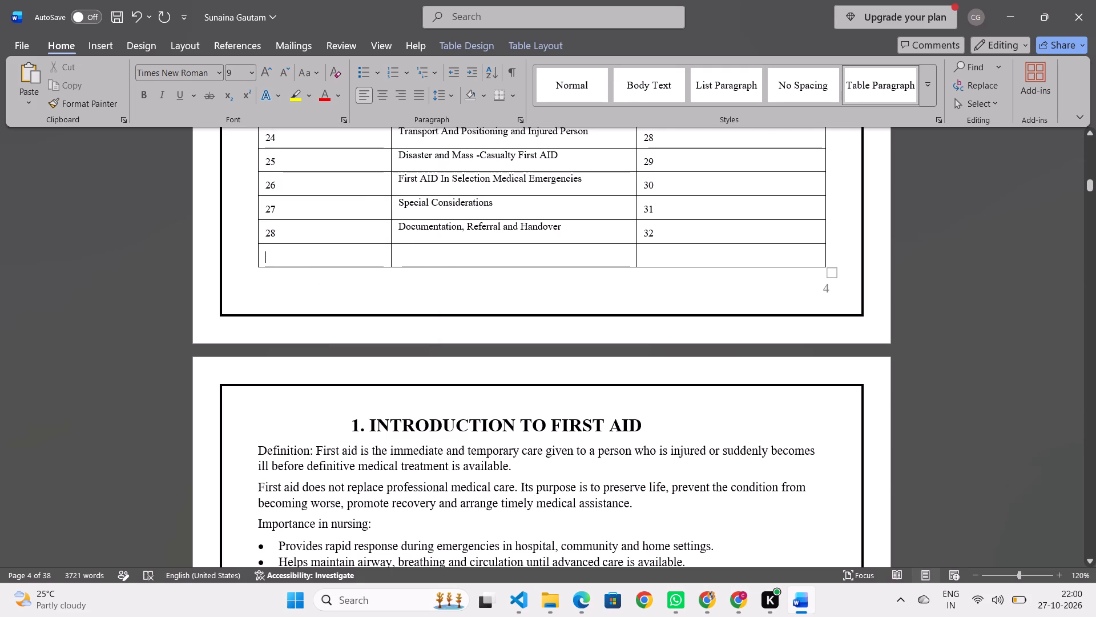
text(29)
Find section 29 near the end of the document and copy the word REFERENCES from its heading.
scroll(502, 352, down, 9)
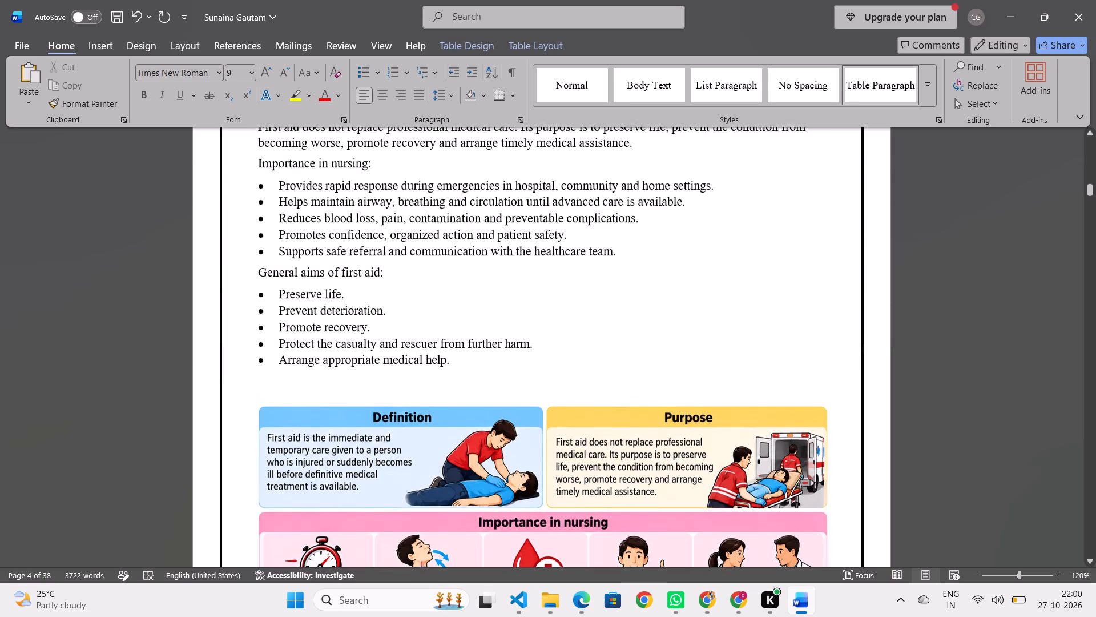
drag(1090, 187, 1095, 319)
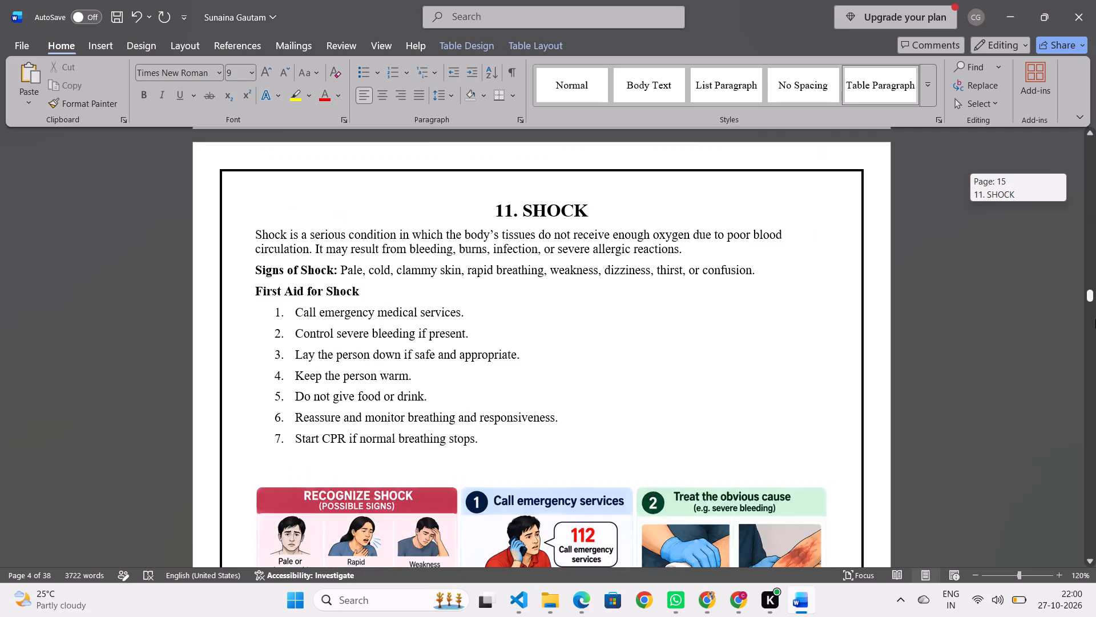
drag(1095, 319, 1095, 454)
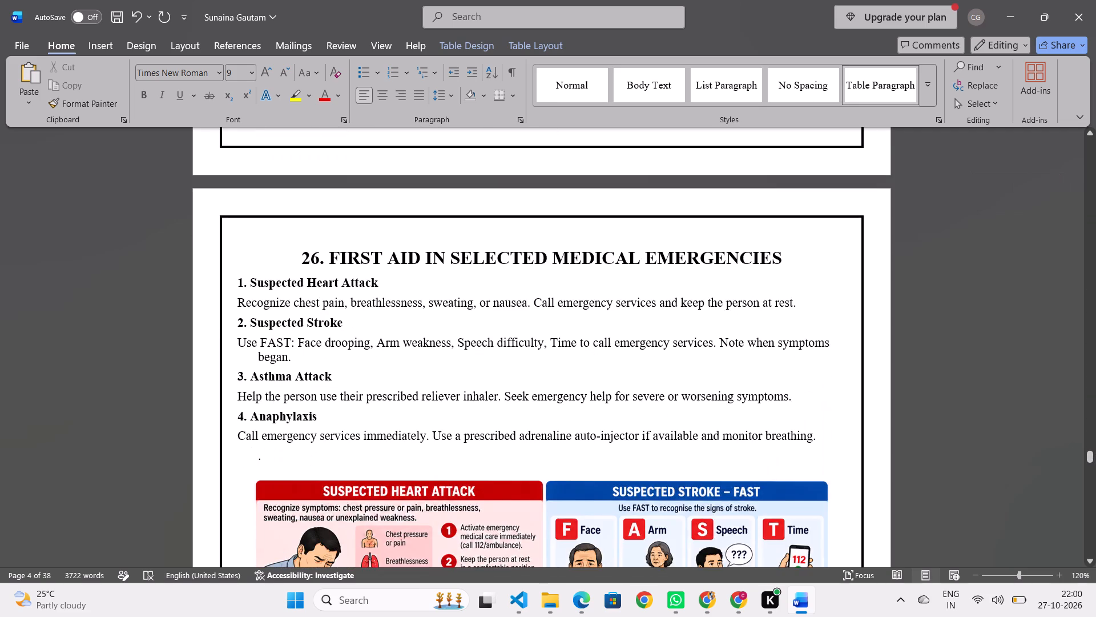
scroll(605, 331, down, 11)
scroll(589, 327, down, 14)
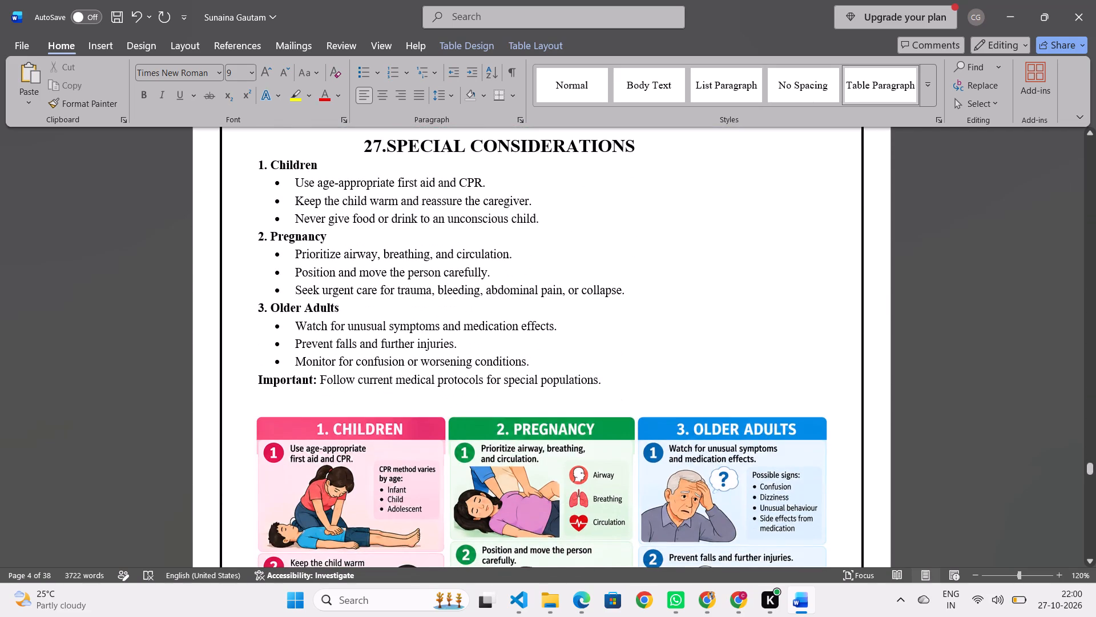
scroll(587, 323, down, 1)
scroll(587, 324, up, 1)
scroll(587, 324, down, 14)
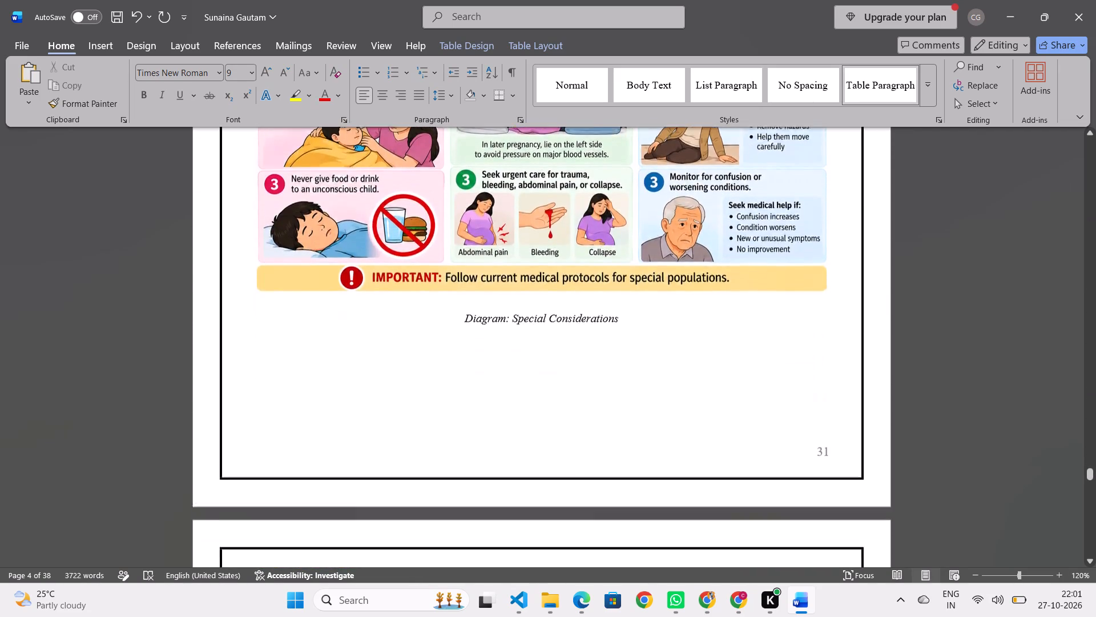
scroll(539, 336, down, 17)
scroll(503, 342, down, 17)
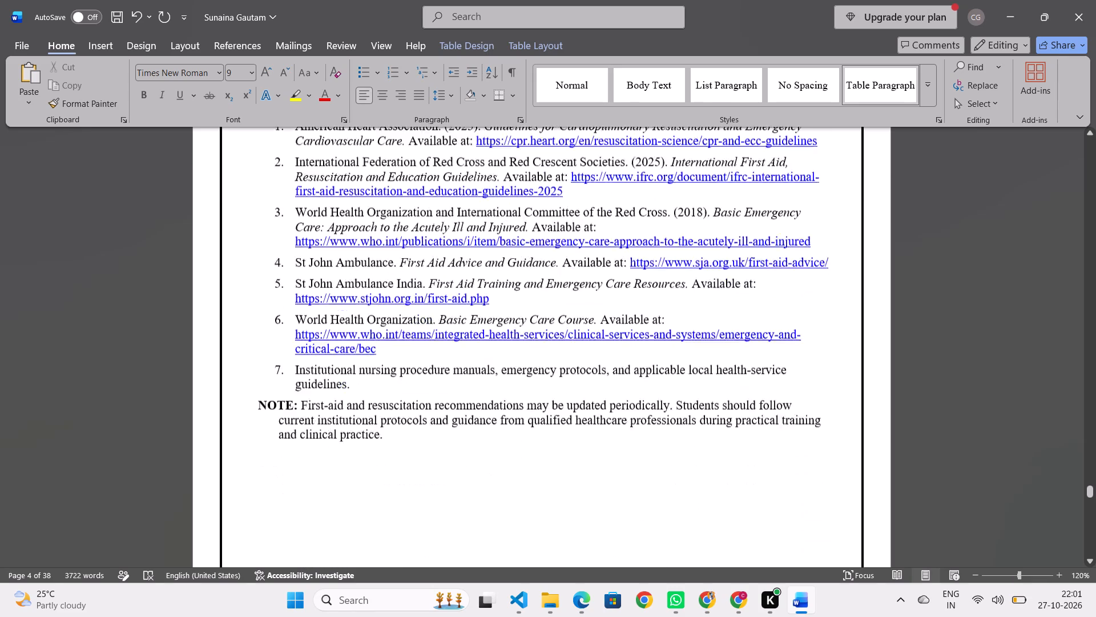
scroll(503, 342, up, 1)
scroll(503, 342, down, 1)
scroll(503, 342, up, 3)
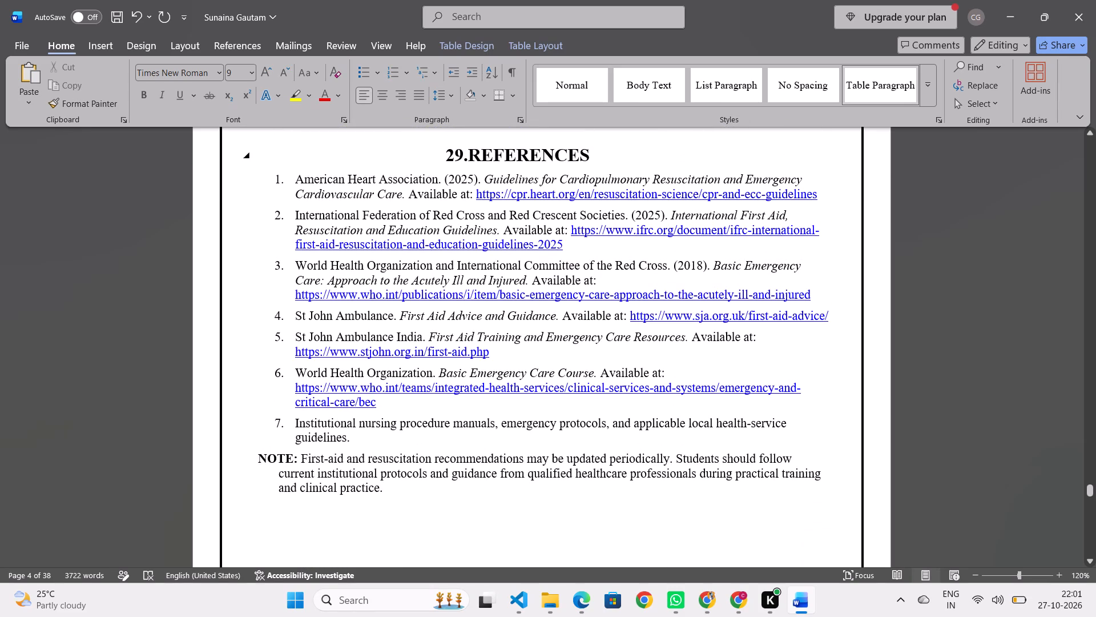
drag(470, 157, 589, 157)
key(ctrl+c)
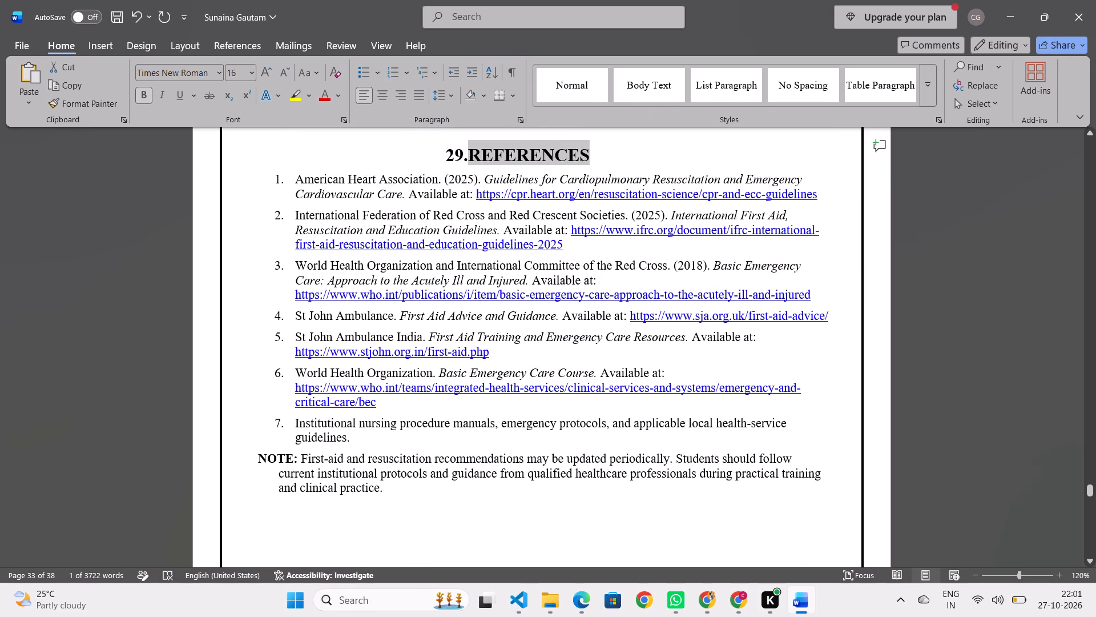
Return to the INDEX table on page 4 and paste the copied heading into the Topic cell of row 29.
click(1095, 493)
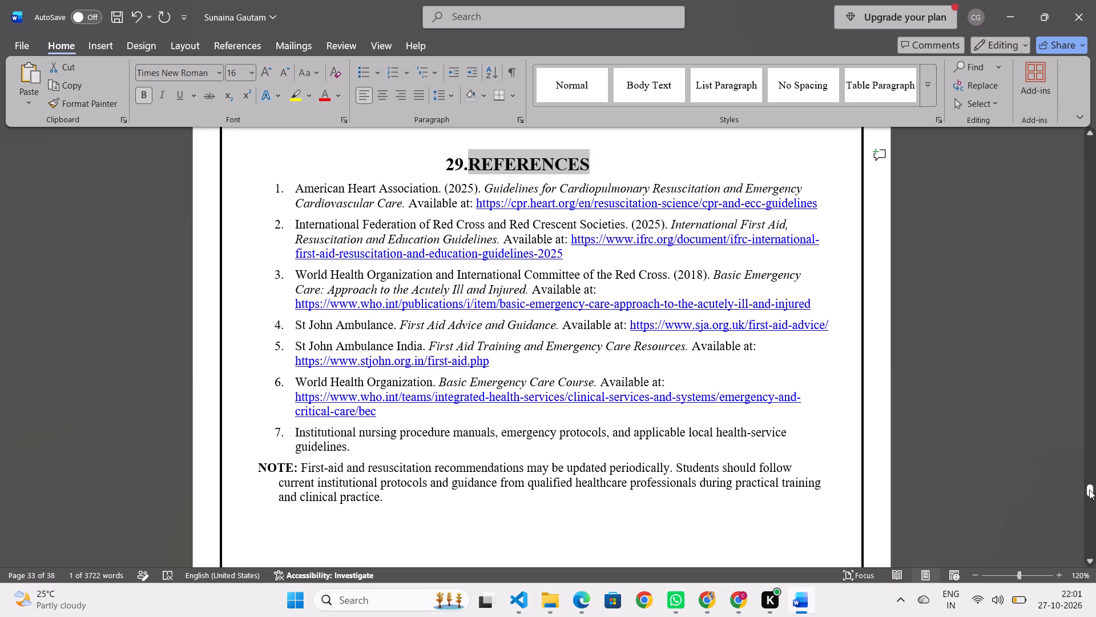
drag(1089, 490, 1043, 279)
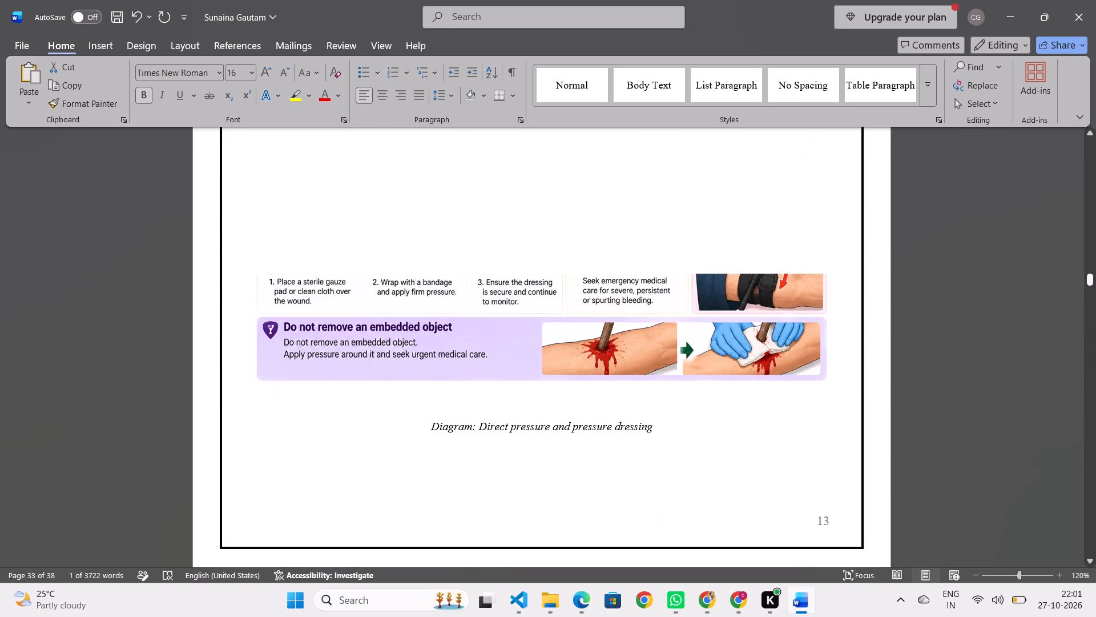
scroll(630, 328, up, 17)
scroll(626, 330, down, 1)
scroll(626, 330, up, 5)
scroll(626, 330, down, 1)
scroll(626, 330, up, 2)
scroll(626, 330, down, 1)
scroll(626, 330, up, 1)
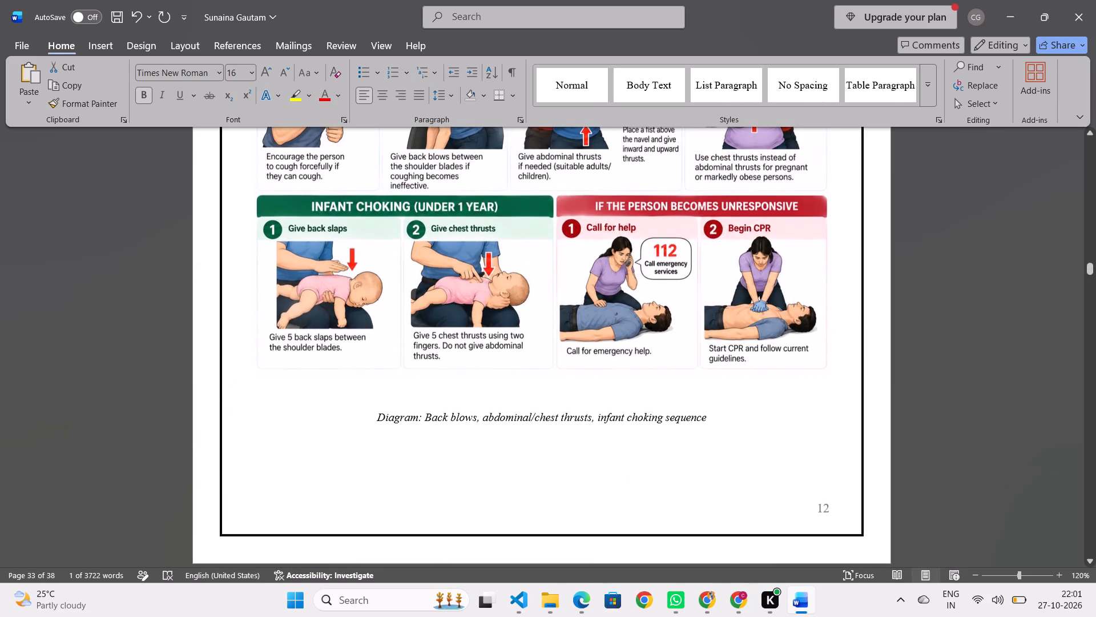
drag(1089, 271, 1082, 201)
scroll(529, 323, up, 20)
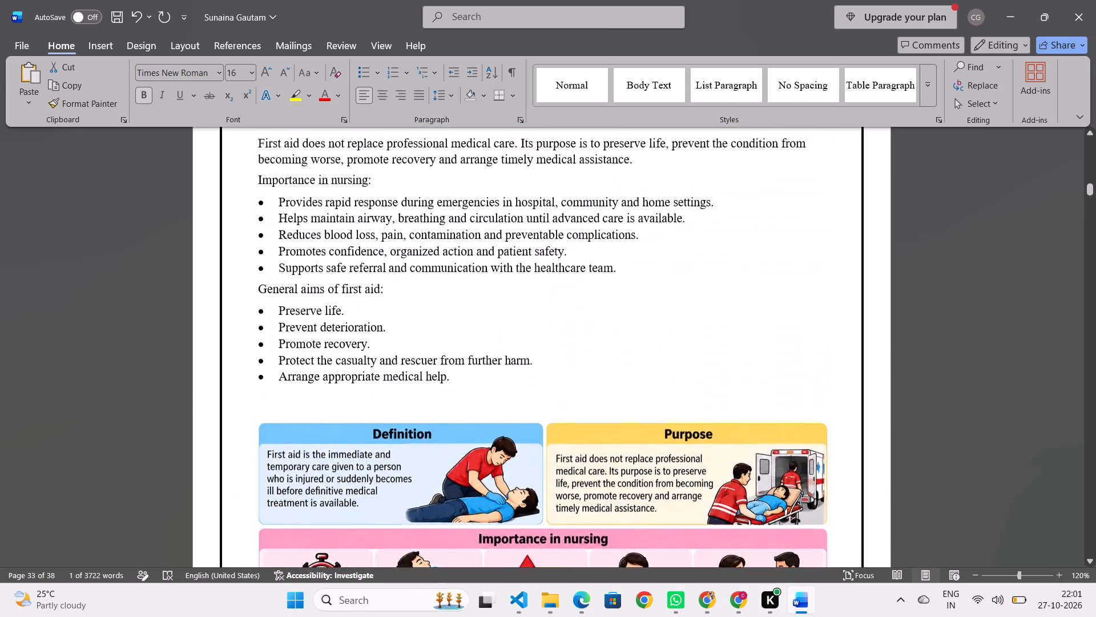
scroll(523, 326, up, 16)
scroll(523, 326, down, 4)
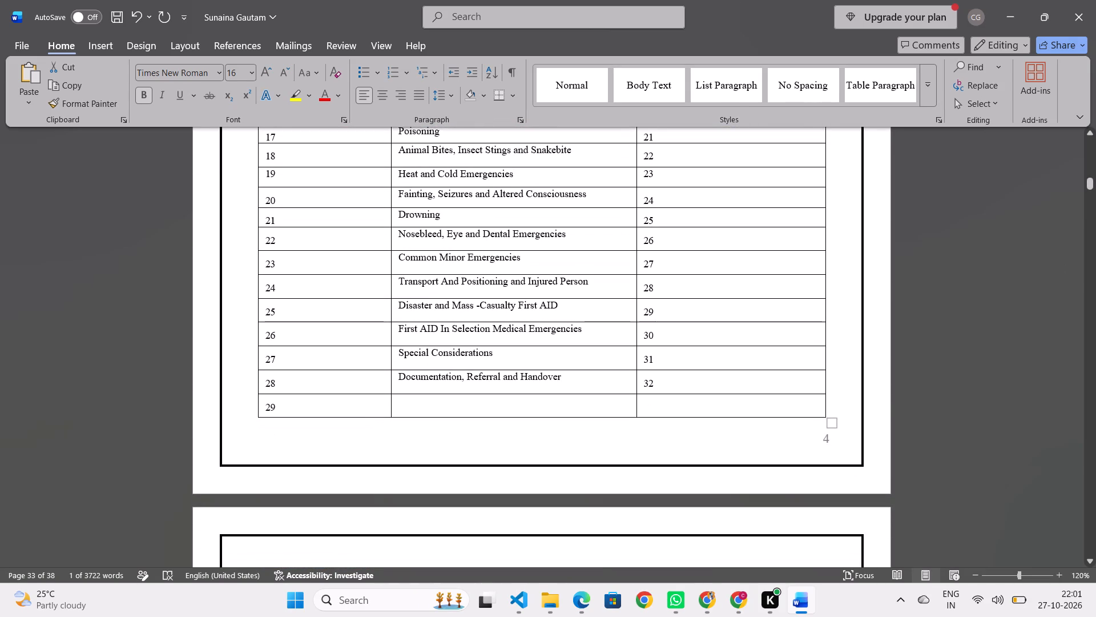
click(431, 405)
click(422, 410)
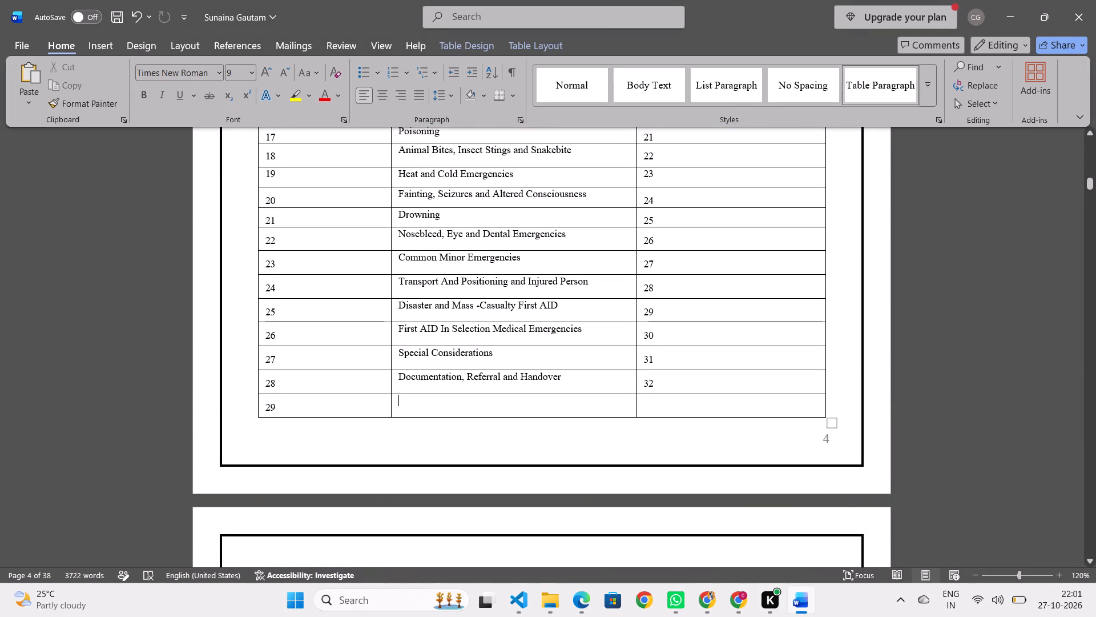
key(ctrl+v)
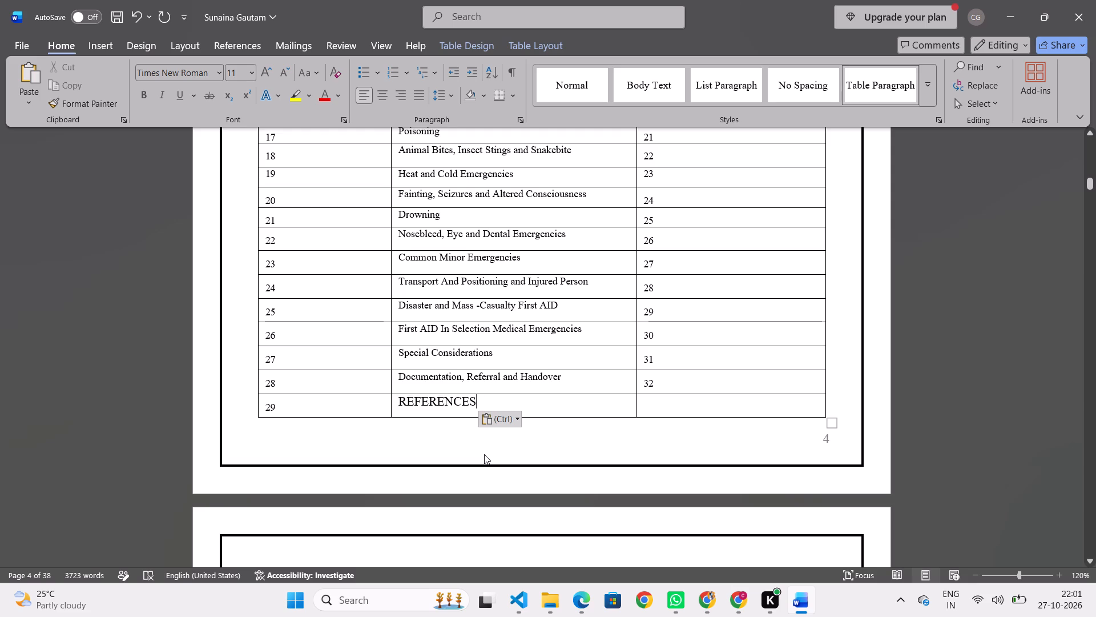
Replace the all-capitals topic in INDEX row 29 with "References".
key(BackSpace)
key(BackSpace)
key(BackSpace)
key(BackSpace)
key(BackSpace)
key(BackSpace)
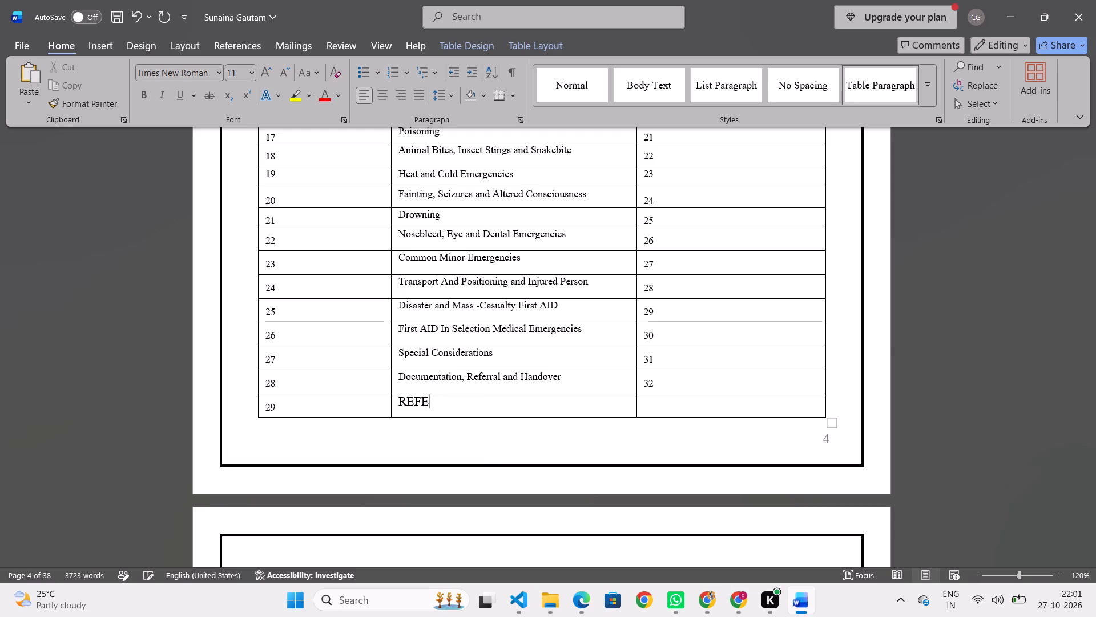
key(BackSpace)
key(BackSpace)
key(BackSpace)
key(BackSpace)
text(Refe)
key(BackSpace)
key(BackSpace)
text(fer)
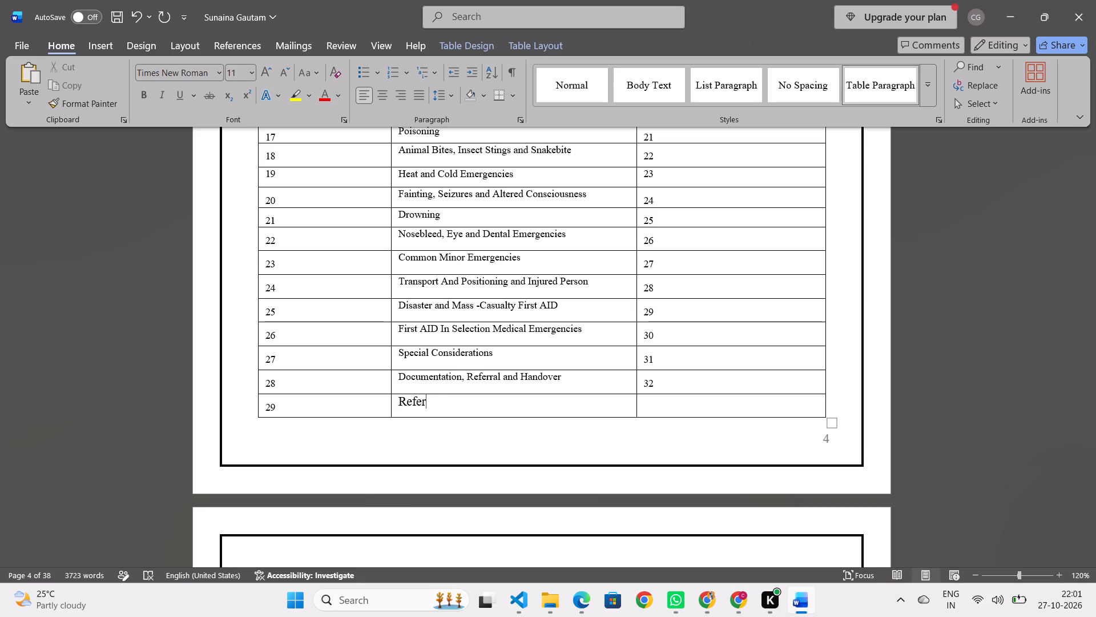
text(ences)
Enter page number 33 for the References row in the INDEX table.
click(662, 408)
text(33)
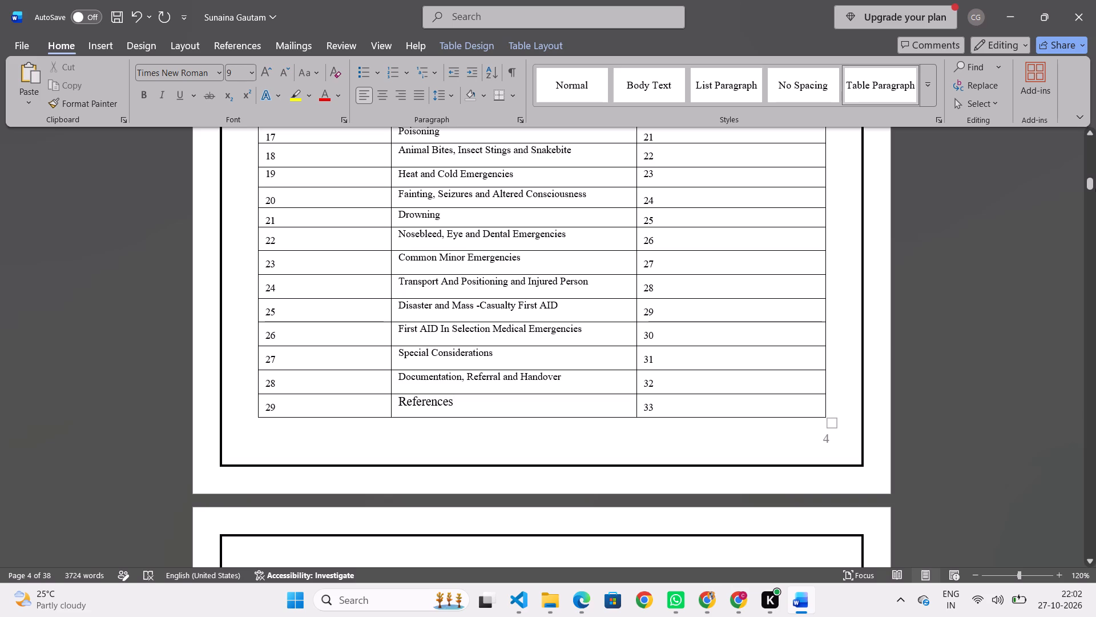
Find section 29 REFERENCES near the end of the document and check its content and placement.
drag(1089, 187, 1095, 329)
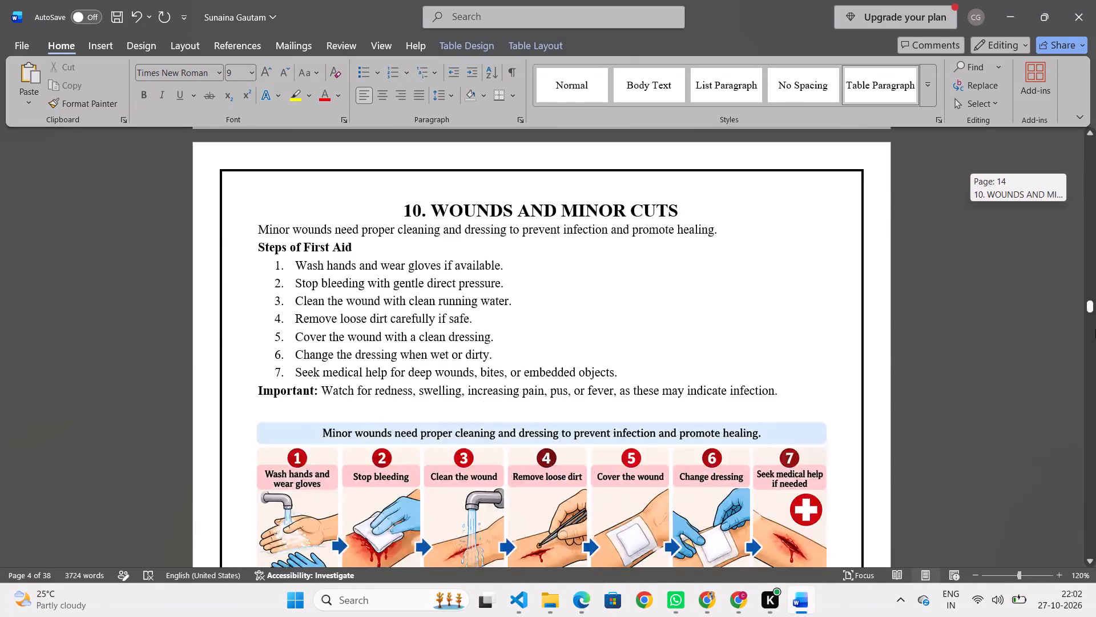
drag(1095, 329, 1092, 510)
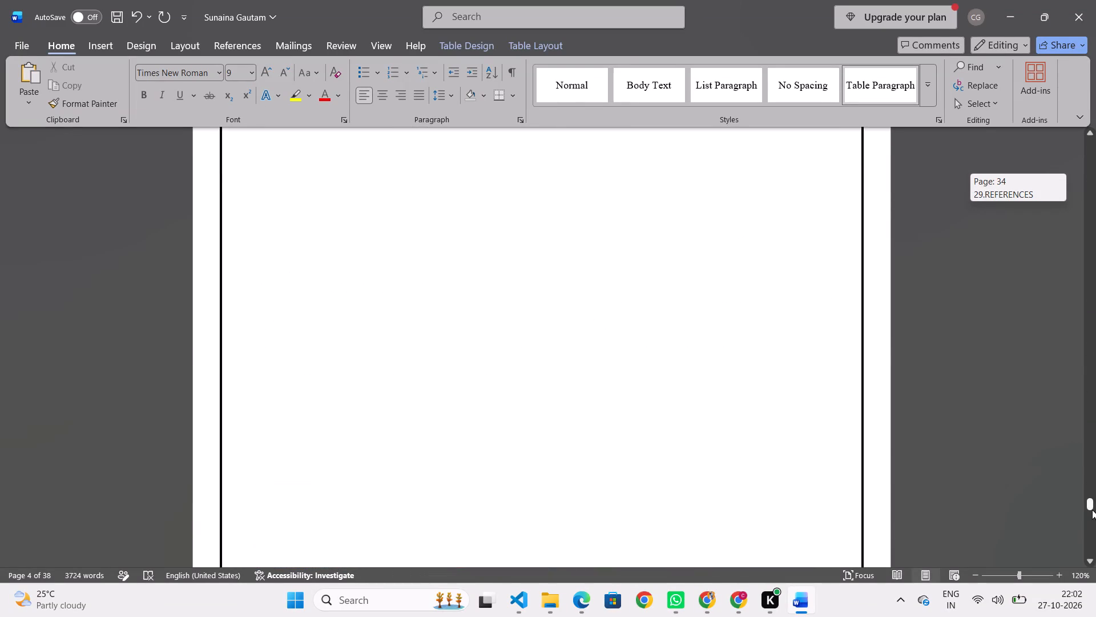
drag(1092, 510, 1091, 515)
scroll(660, 363, up, 16)
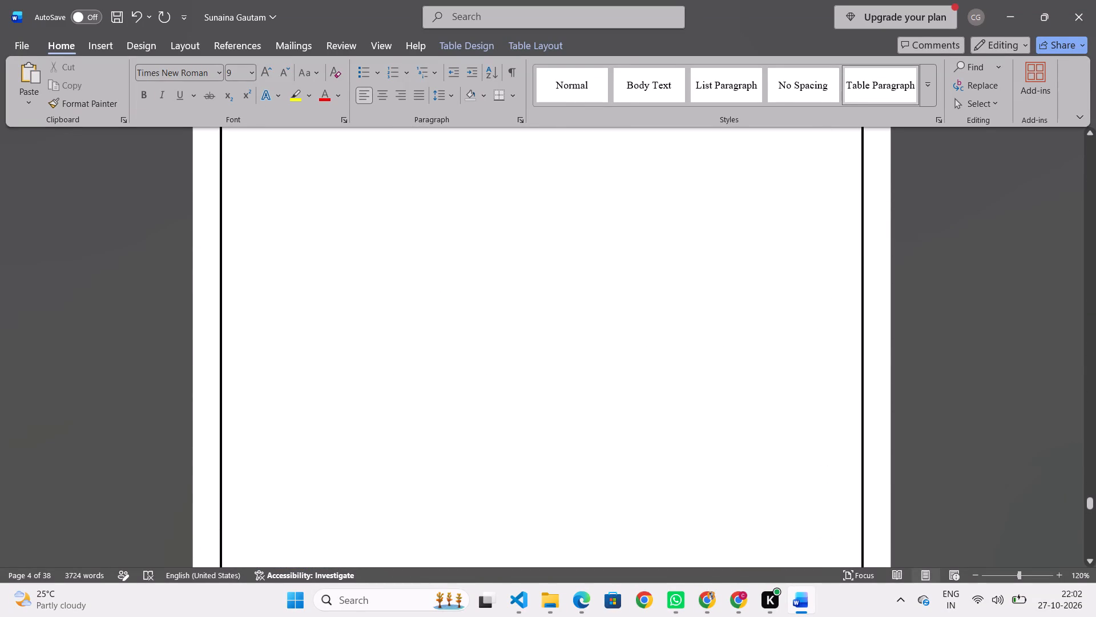
scroll(630, 328, up, 20)
scroll(630, 328, up, 8)
scroll(606, 302, down, 1)
scroll(606, 302, up, 2)
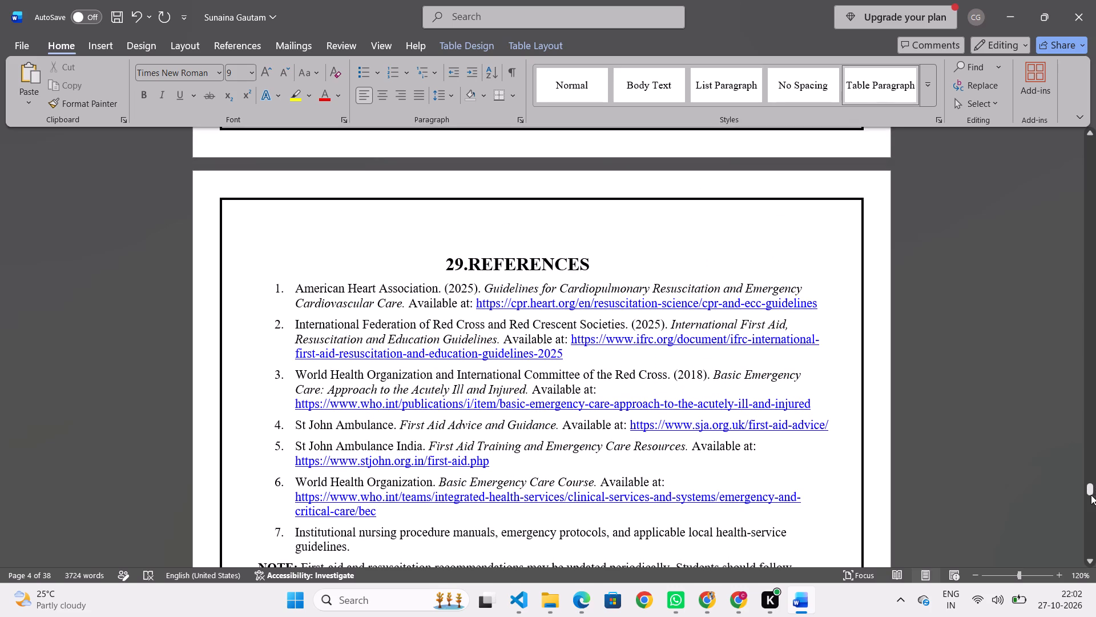
Return to the front pages and review the cover details, certificate, module information and INDEX table.
drag(1091, 487, 1081, 187)
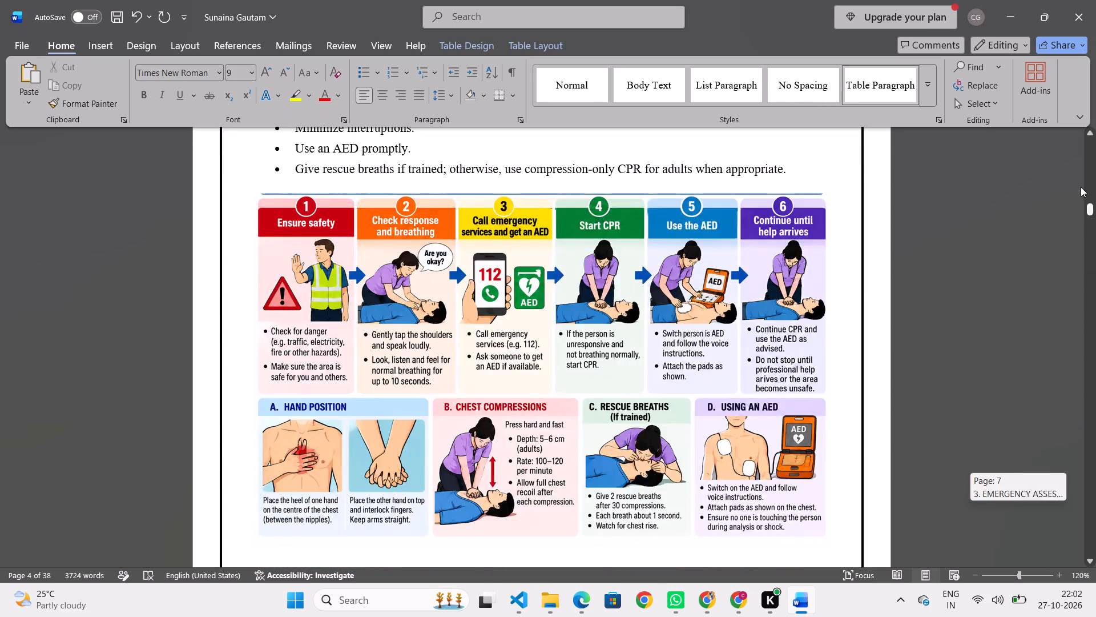
drag(1081, 187, 1087, 158)
scroll(502, 312, up, 7)
scroll(502, 312, down, 1)
scroll(502, 312, up, 11)
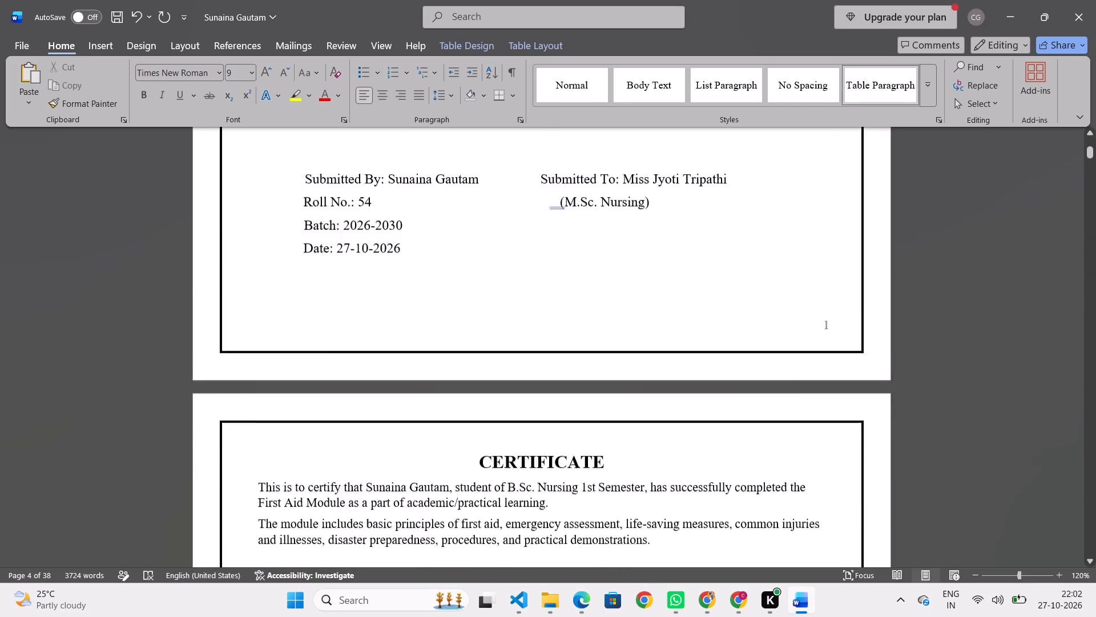
scroll(502, 312, up, 2)
scroll(502, 312, down, 1)
scroll(502, 312, up, 6)
scroll(502, 312, down, 4)
scroll(502, 312, up, 1)
scroll(502, 312, down, 12)
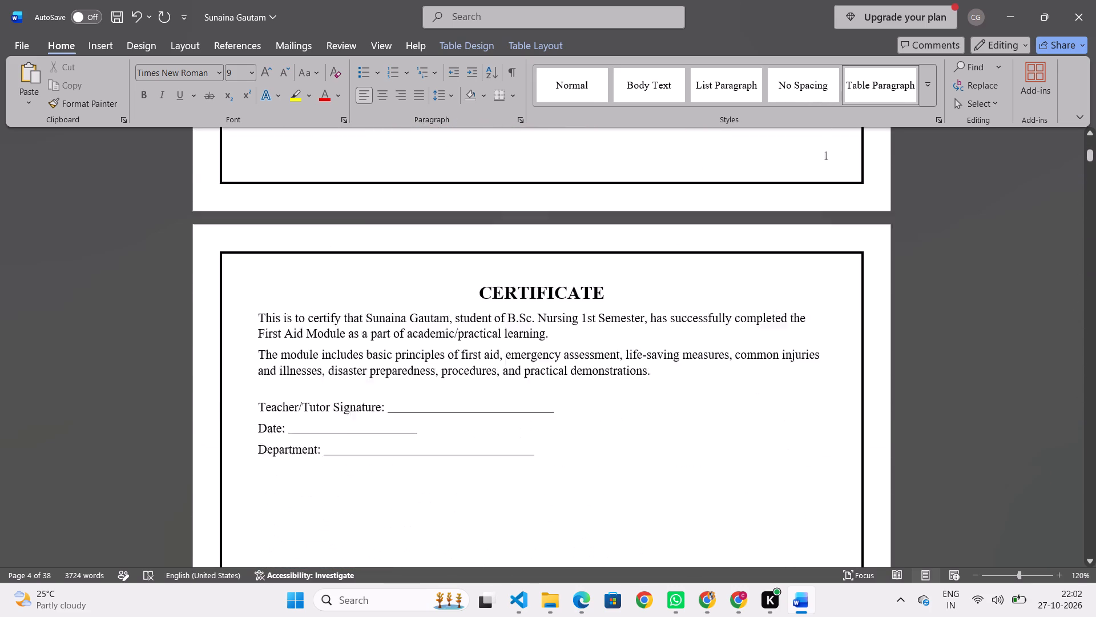
scroll(502, 312, down, 20)
scroll(502, 312, down, 18)
scroll(502, 316, up, 1)
scroll(502, 316, down, 11)
scroll(502, 316, down, 10)
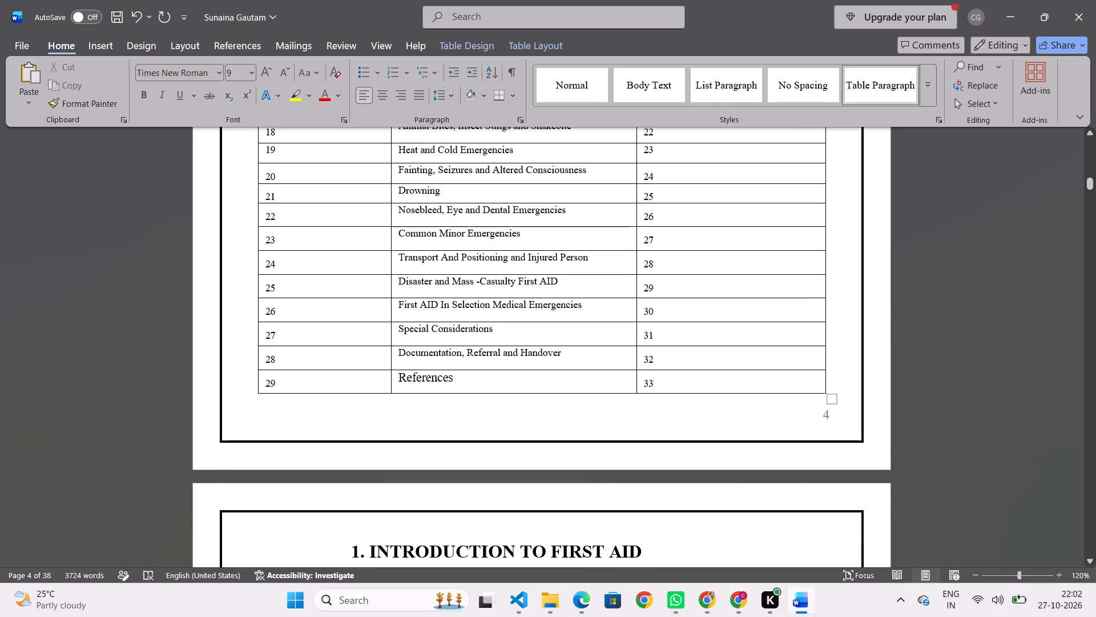
scroll(627, 361, up, 12)
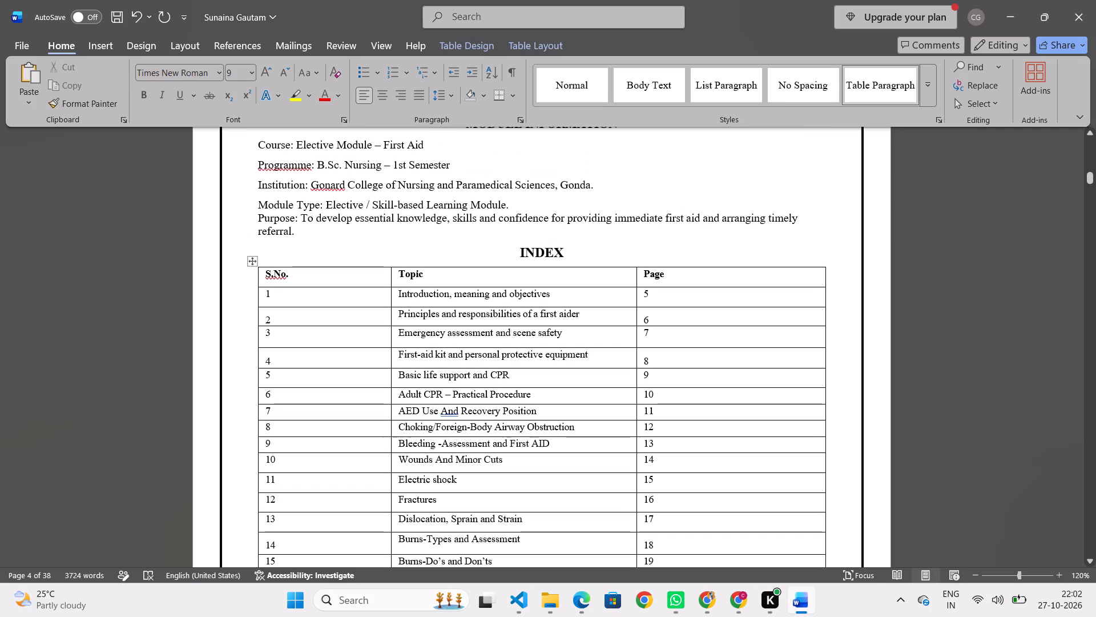
Correct "And" to the suggested "and" in the AED Use topic in row 7 of the INDEX table.
scroll(500, 349, down, 3)
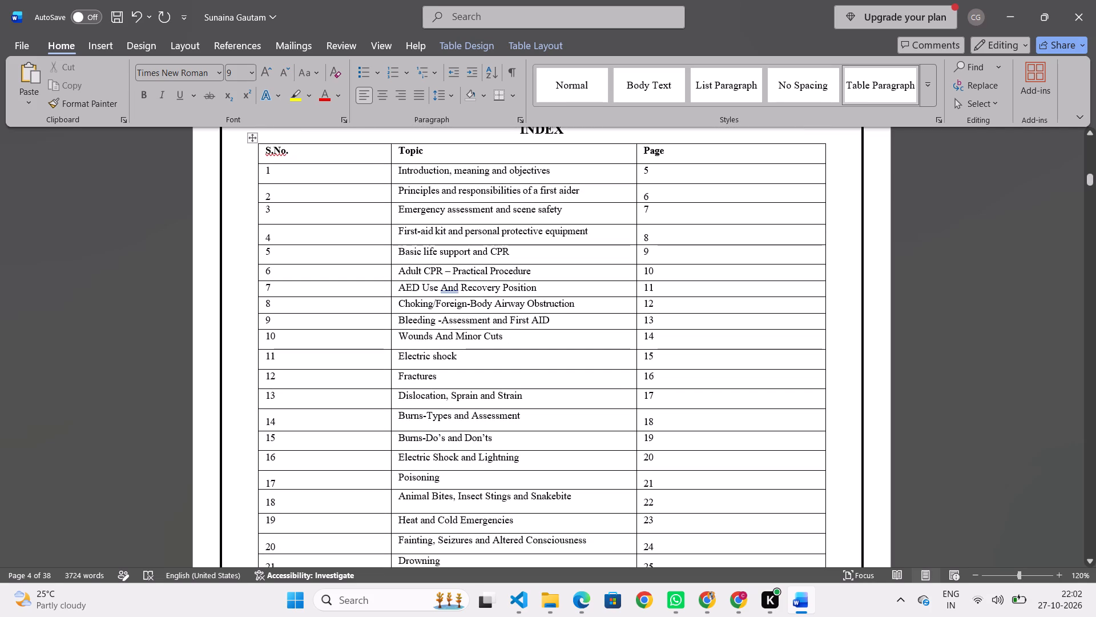
click(453, 288)
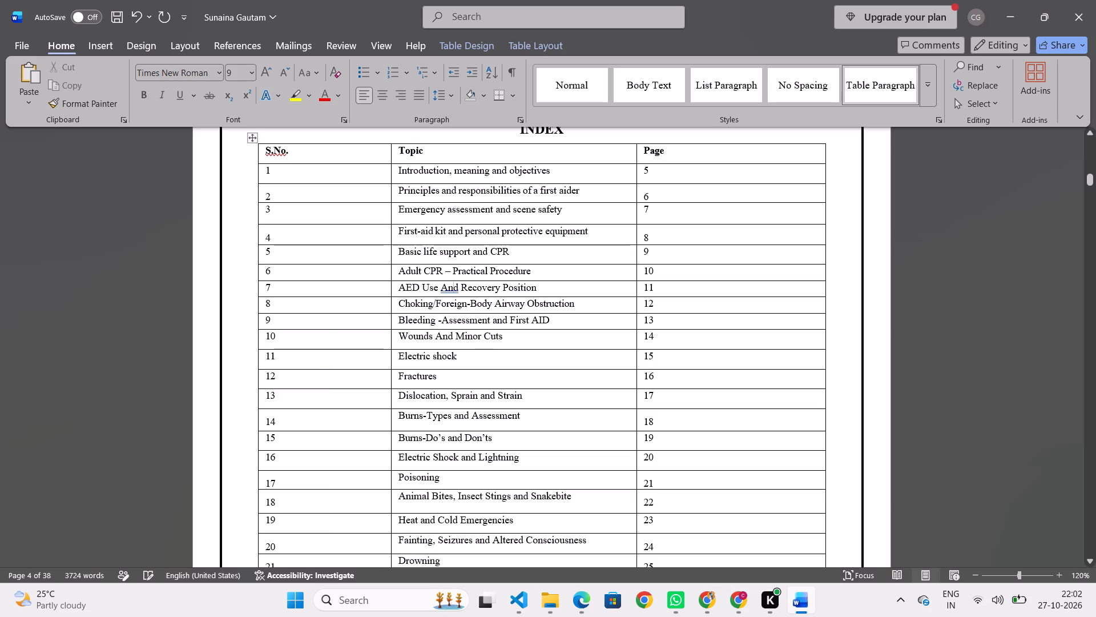
right_click(453, 288)
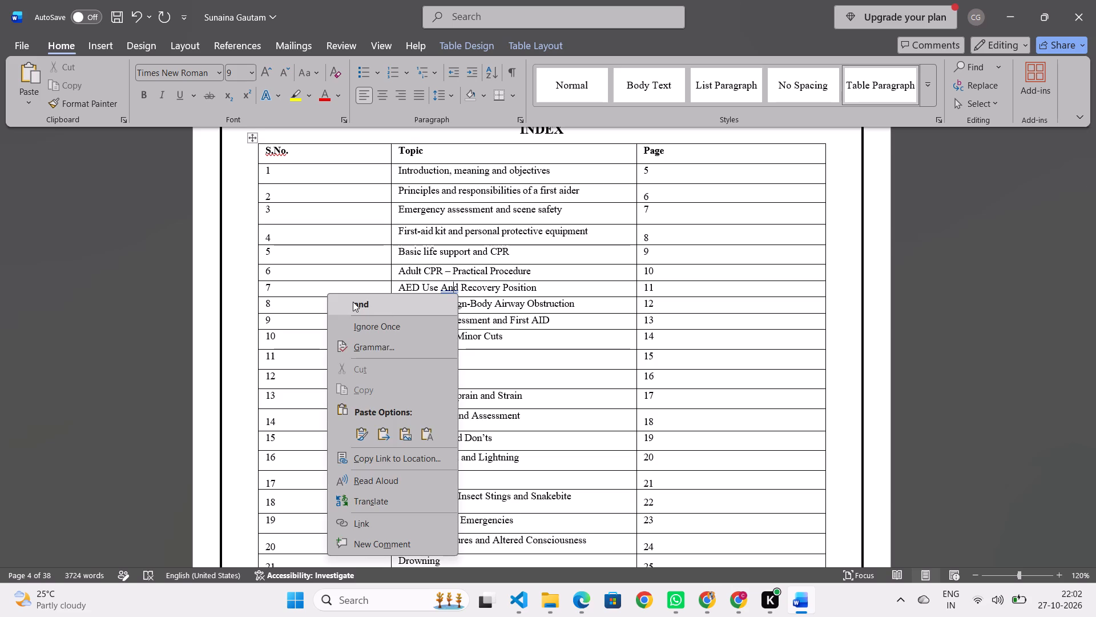
click(359, 305)
Change the box page border of the whole document to a medium blue theme colour.
scroll(485, 291, down, 6)
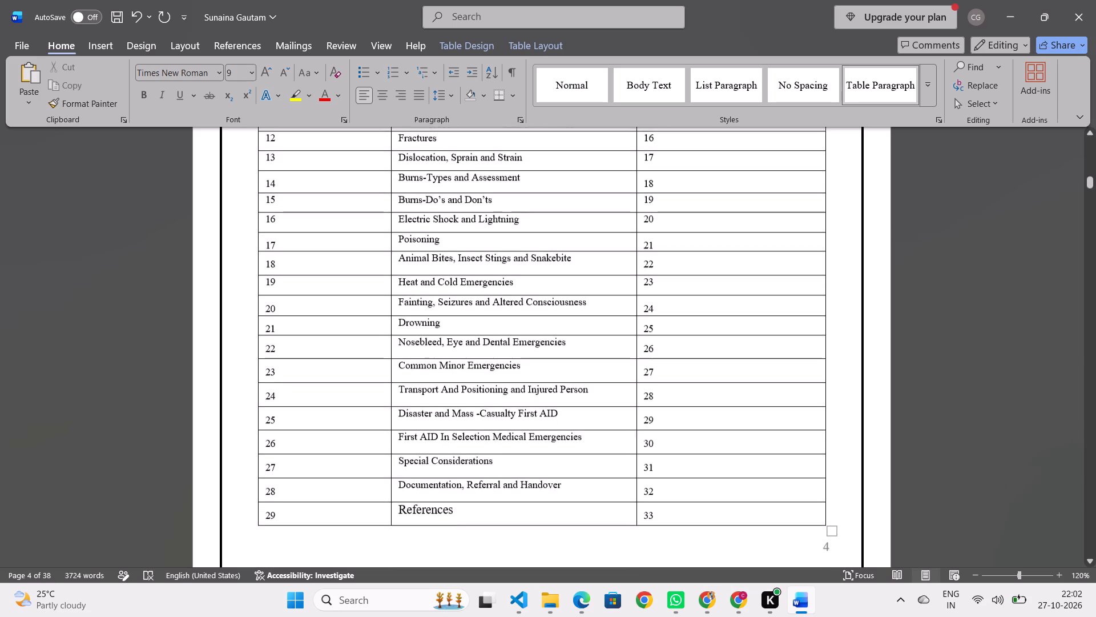
scroll(484, 294, down, 19)
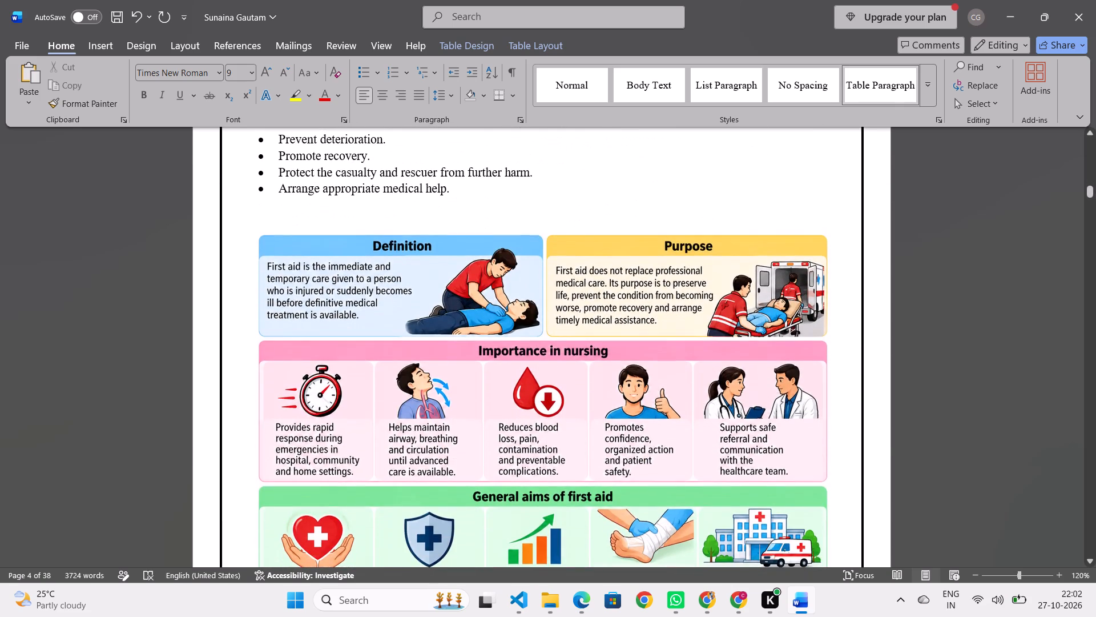
click(90, 39)
click(130, 49)
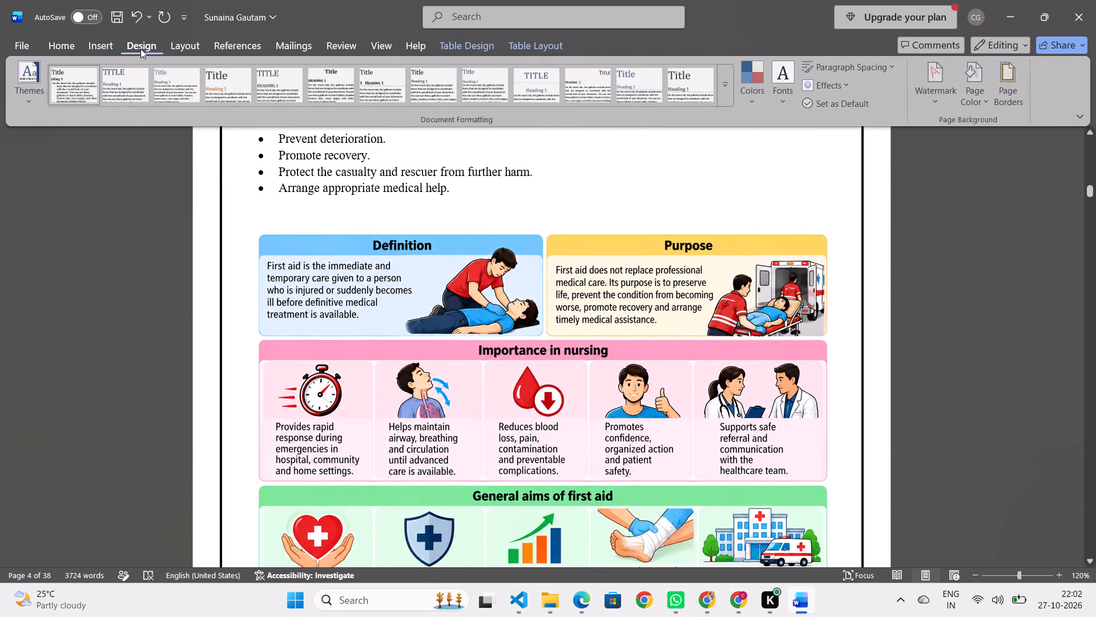
click(1009, 93)
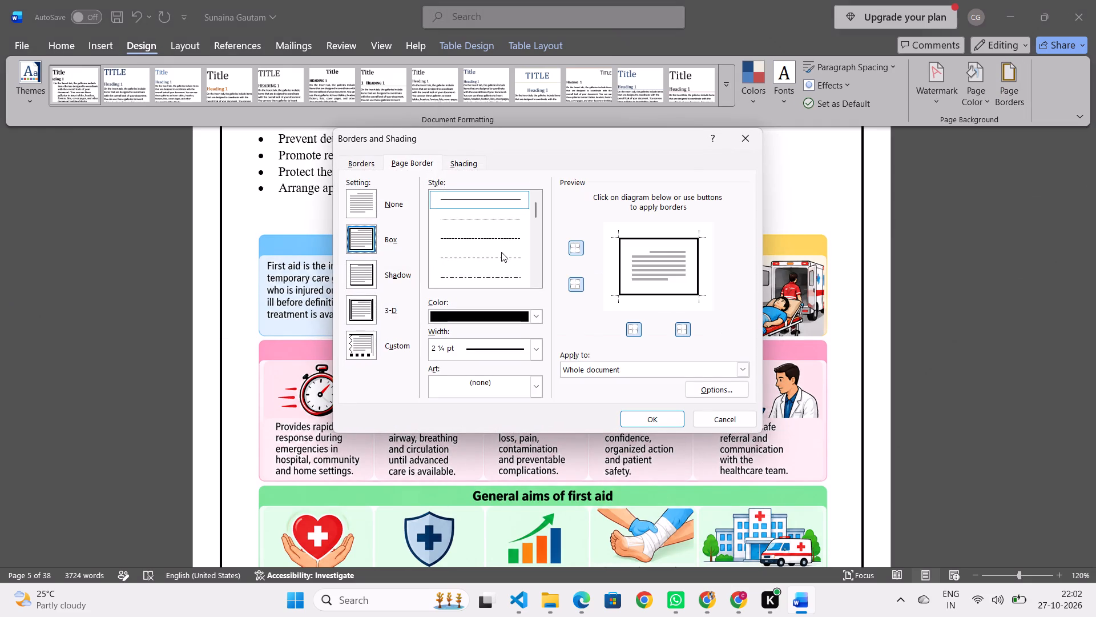
click(358, 247)
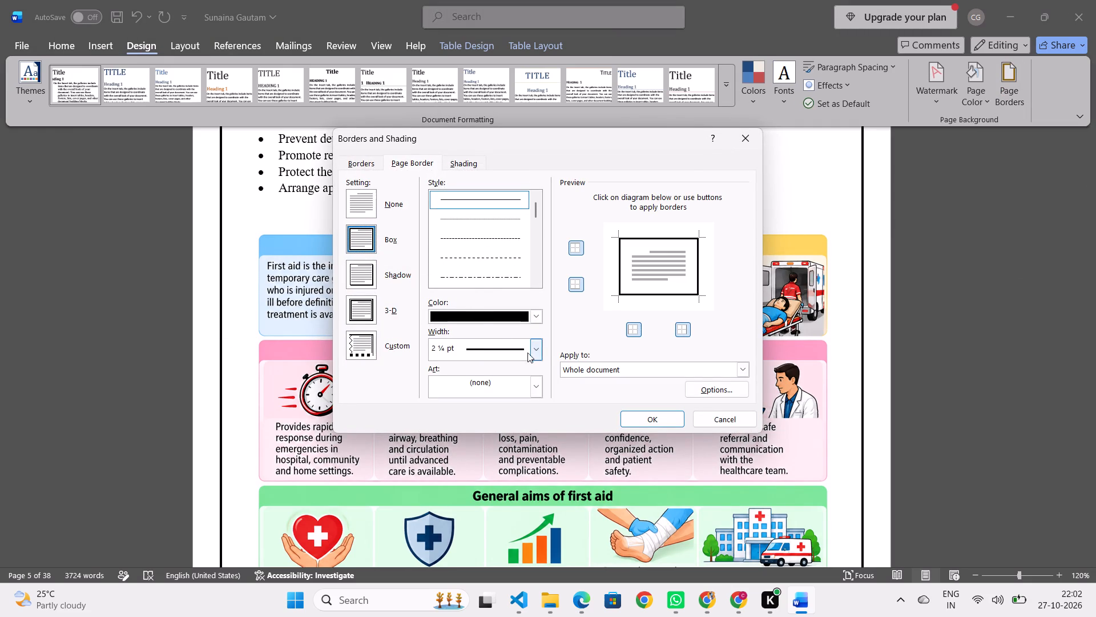
click(537, 351)
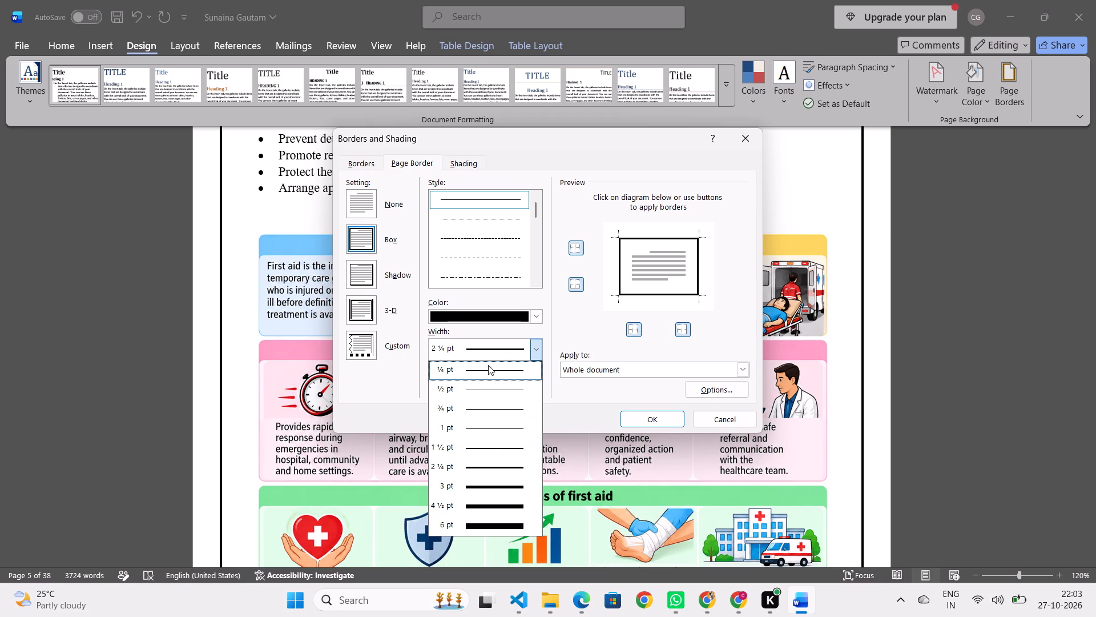
click(580, 315)
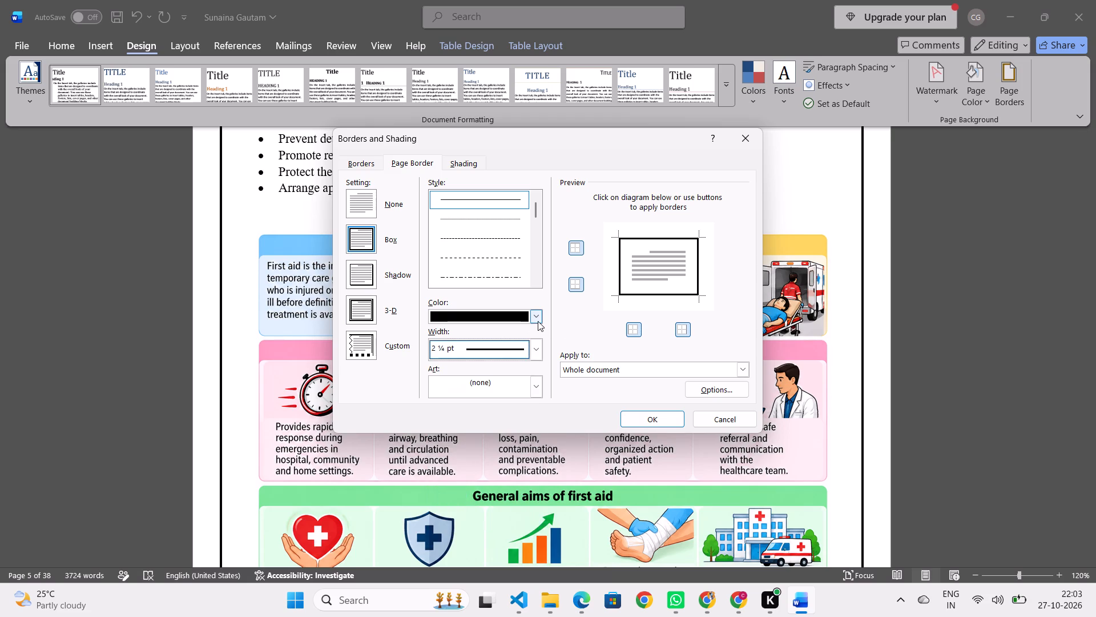
click(539, 321)
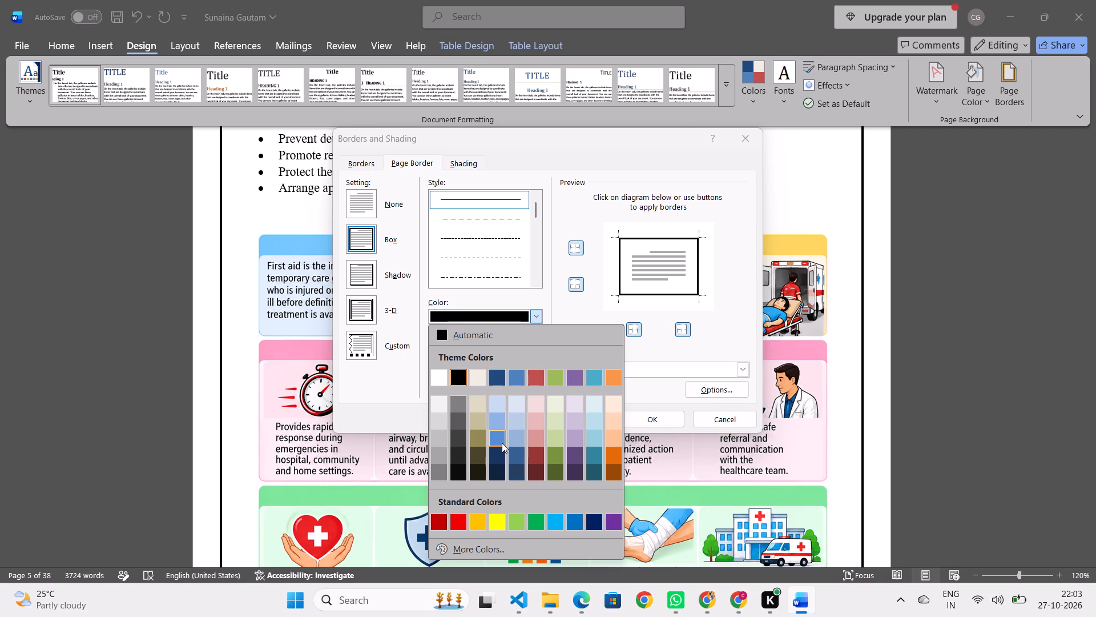
click(501, 439)
click(638, 424)
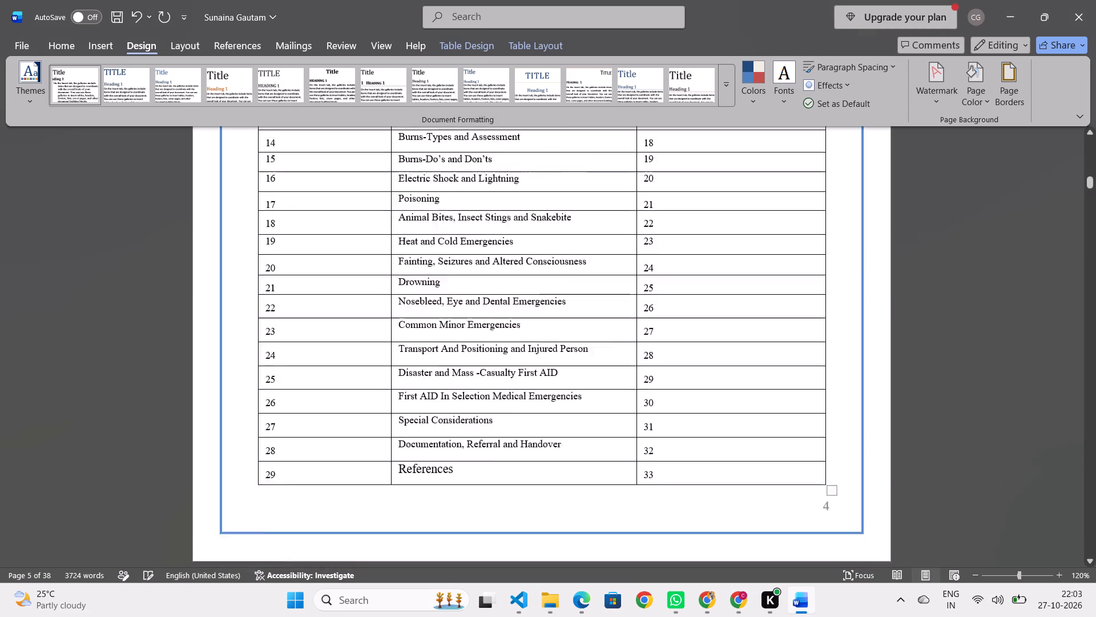
Check the recoloured page border on the INDEX page and the pages before it.
scroll(622, 360, up, 3)
scroll(622, 360, down, 1)
scroll(622, 360, up, 10)
scroll(620, 356, down, 1)
scroll(620, 356, up, 5)
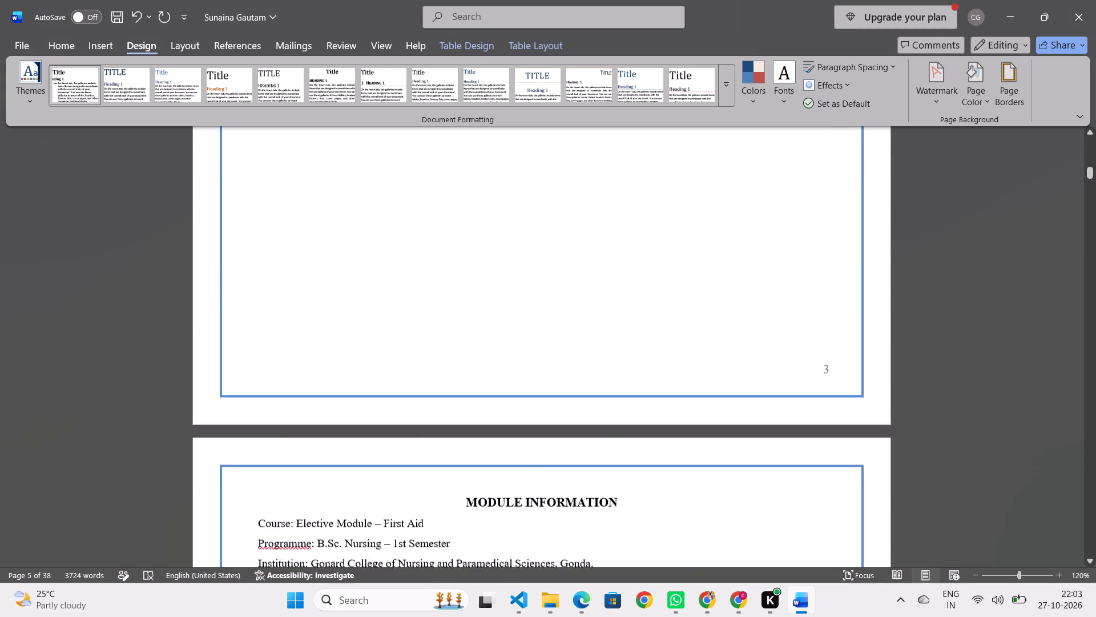
scroll(617, 345, up, 20)
scroll(617, 343, up, 8)
scroll(617, 343, down, 1)
scroll(617, 343, up, 1)
scroll(617, 343, down, 2)
scroll(617, 343, up, 2)
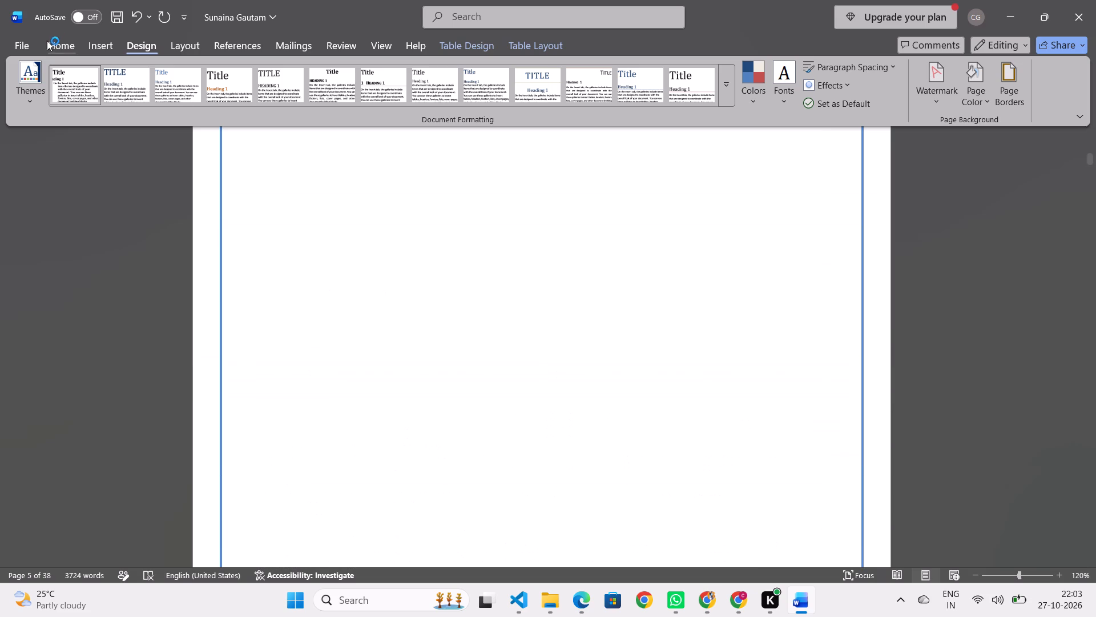
Save the document.
click(23, 44)
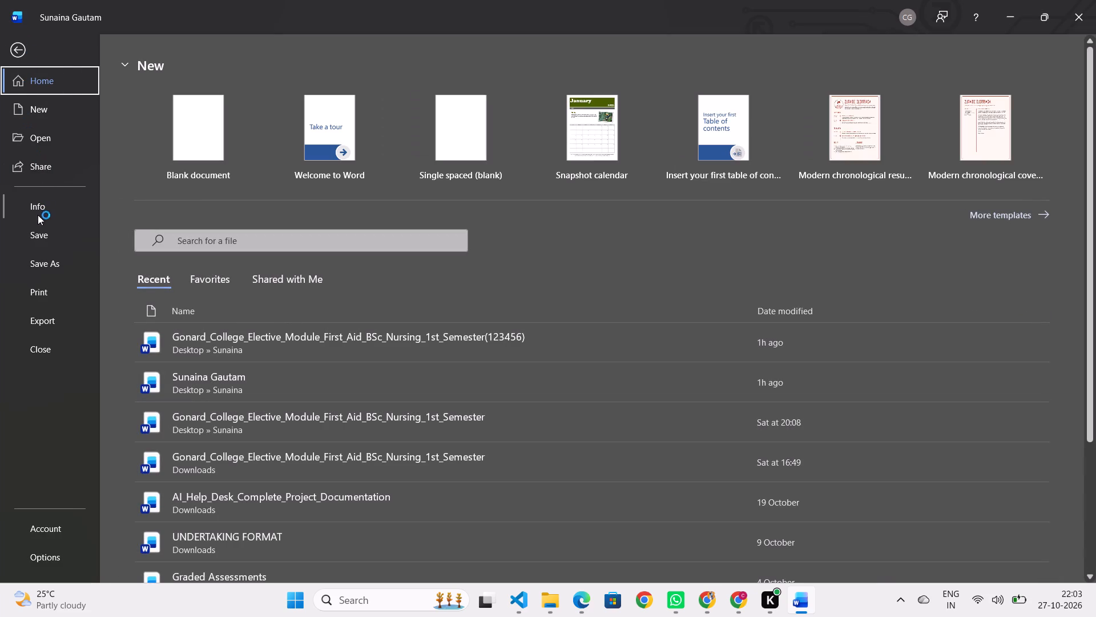
click(42, 241)
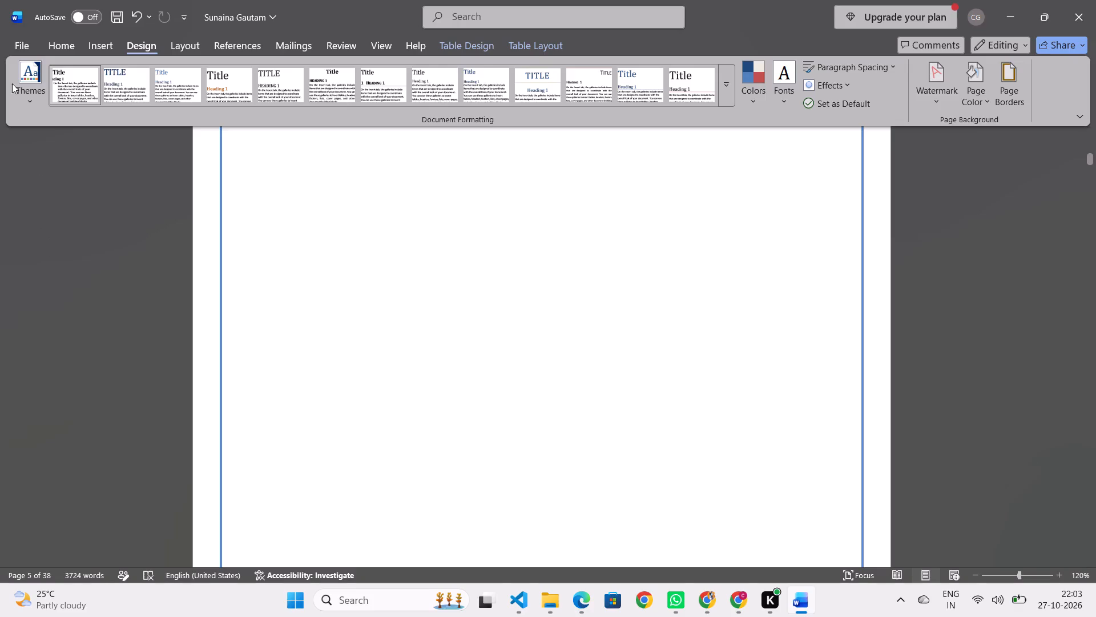
Save a PDF copy in the Sunaina folder on the Desktop, adding 2026 to the end of the existing file name.
click(20, 50)
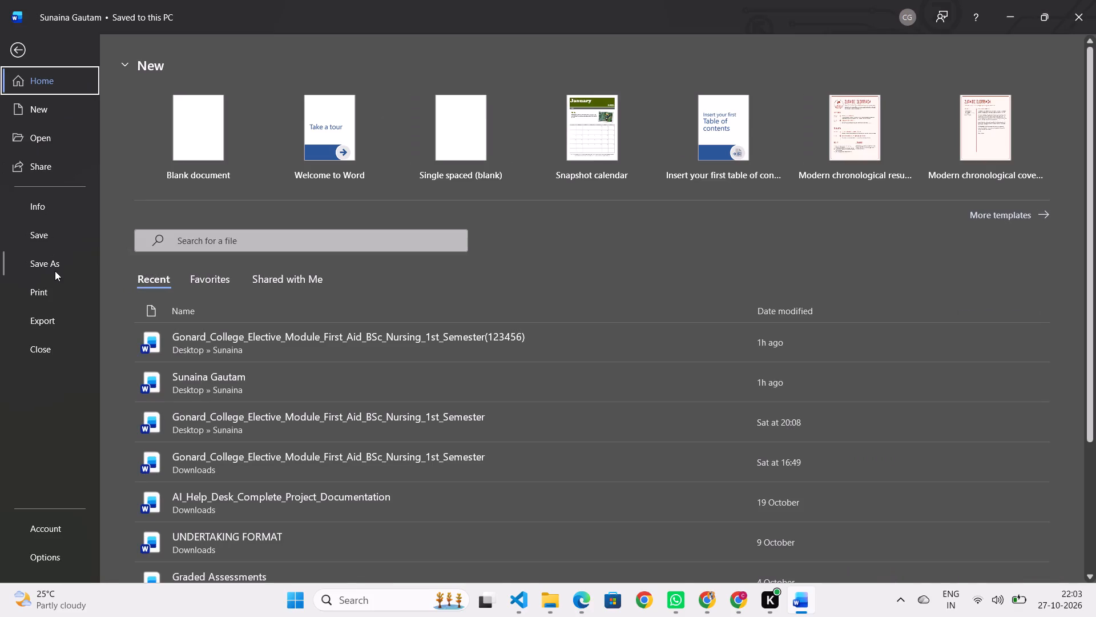
click(51, 267)
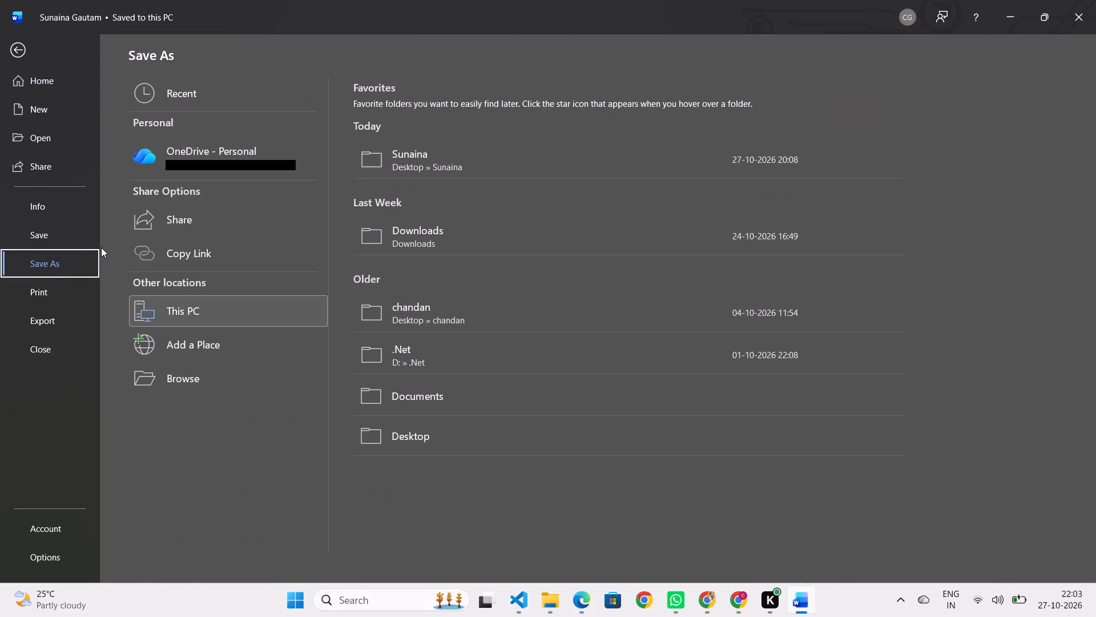
click(454, 163)
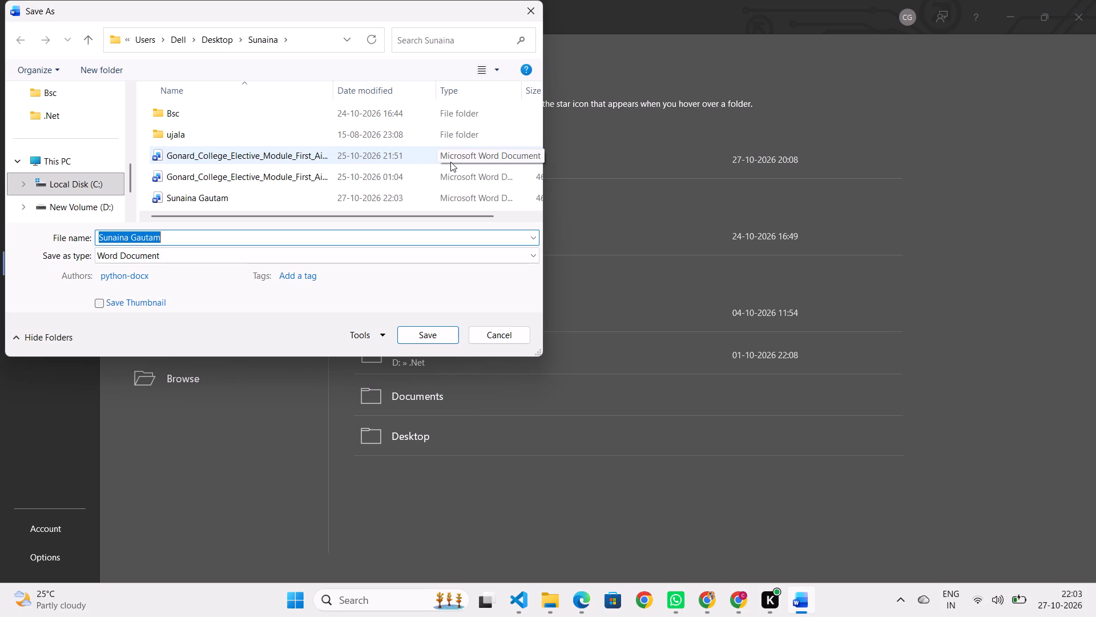
click(181, 254)
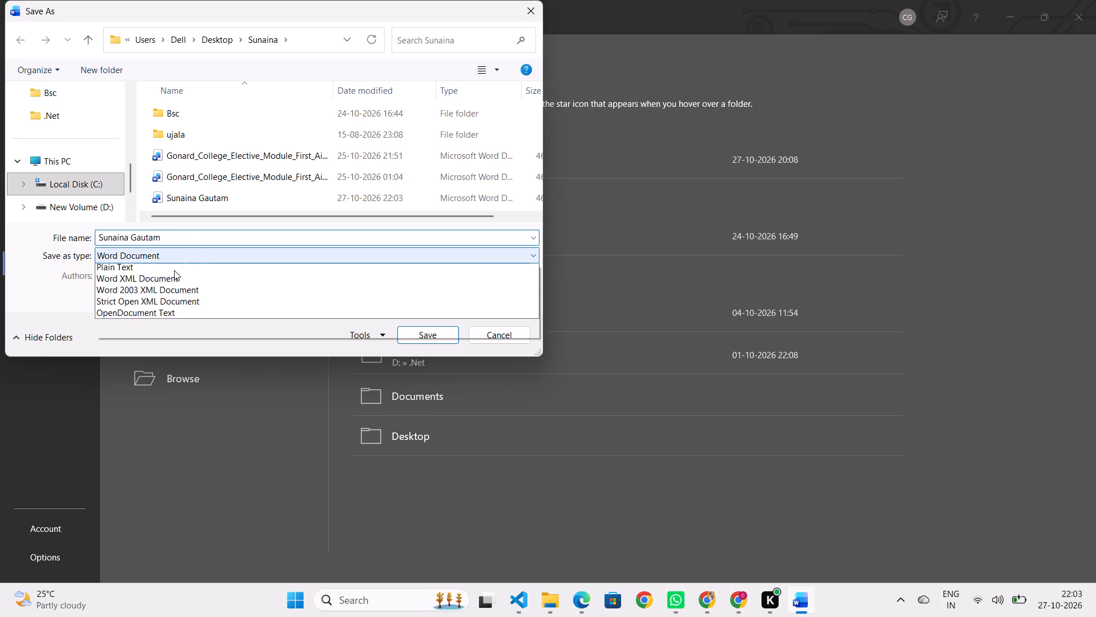
click(128, 334)
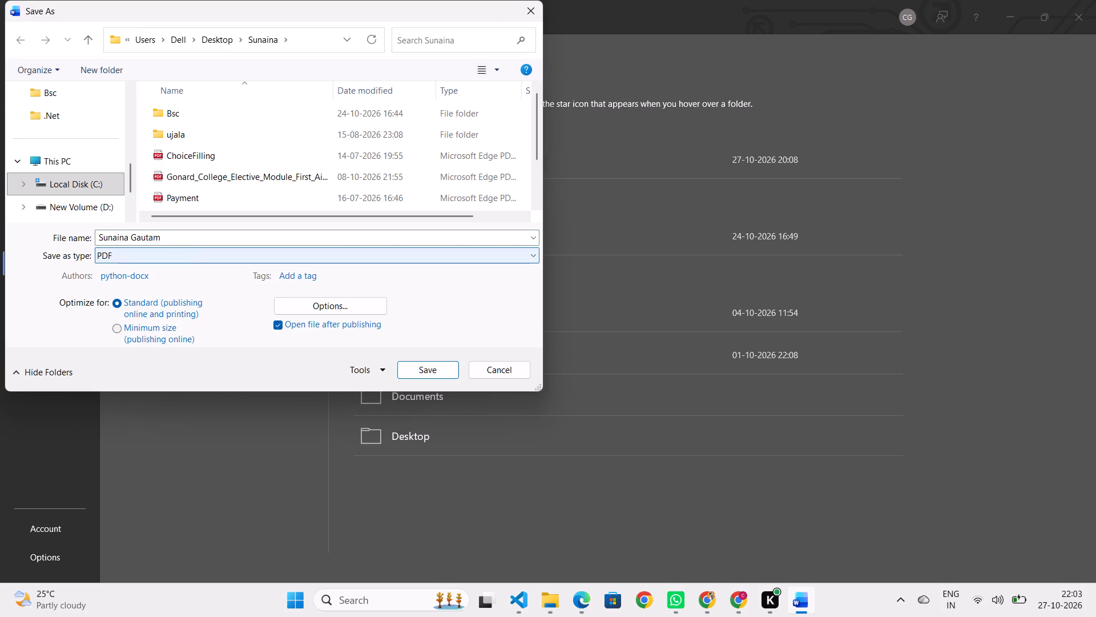
click(198, 241)
click(198, 241)
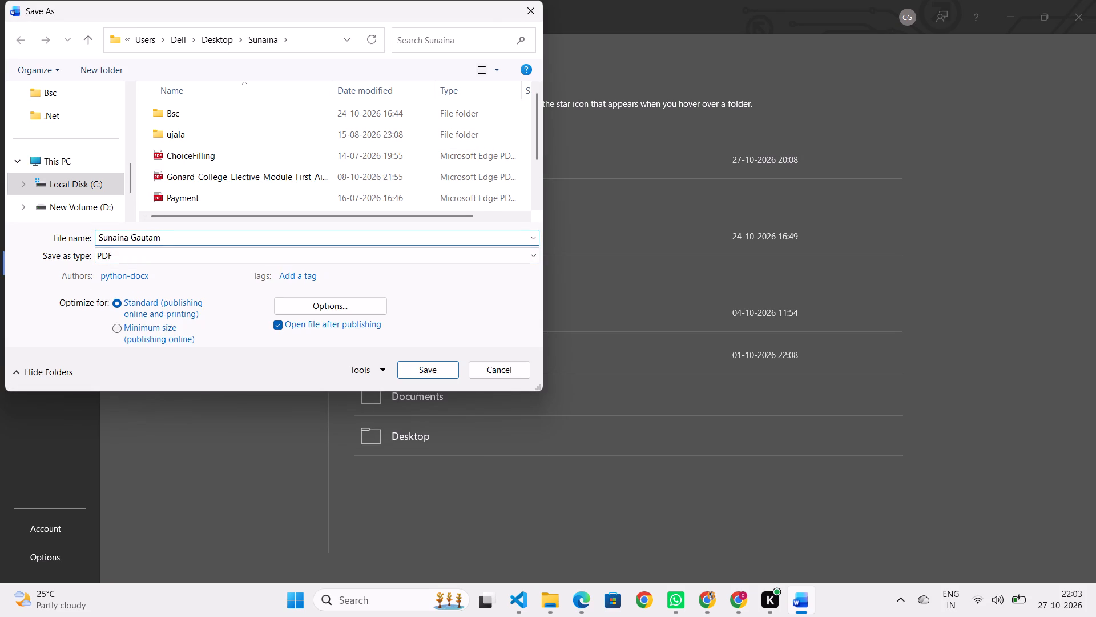
text(2026)
key(Return)
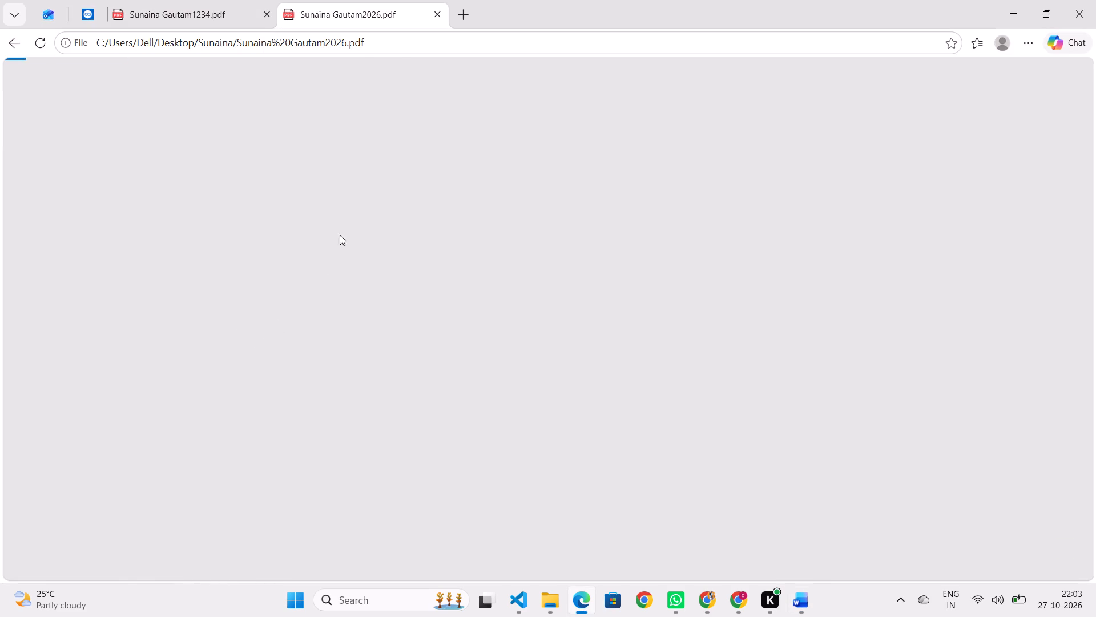
Review the cover and certificate pages in the published PDF.
scroll(389, 254, down, 4)
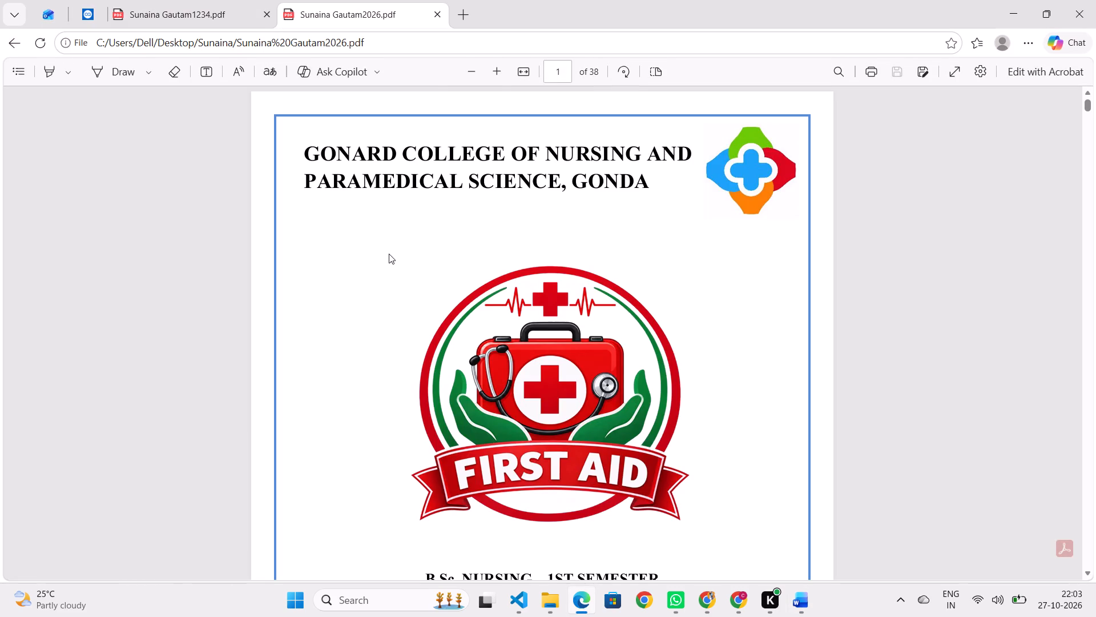
scroll(389, 254, down, 3)
scroll(389, 254, up, 6)
scroll(389, 254, down, 7)
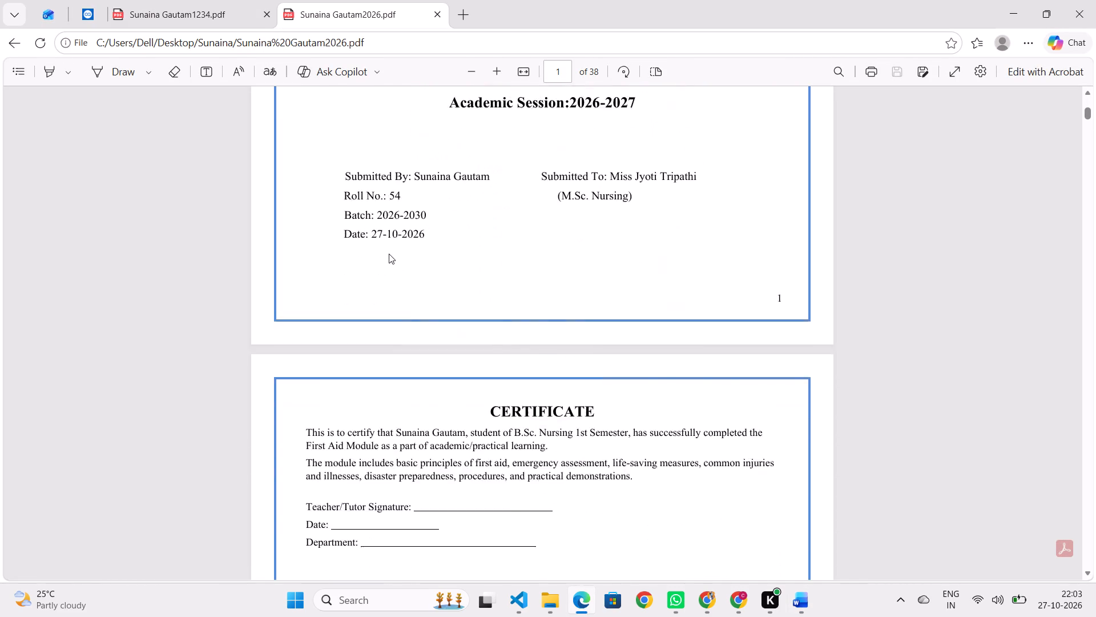
scroll(389, 254, down, 2)
scroll(389, 254, up, 2)
scroll(389, 254, down, 1)
scroll(389, 254, up, 1)
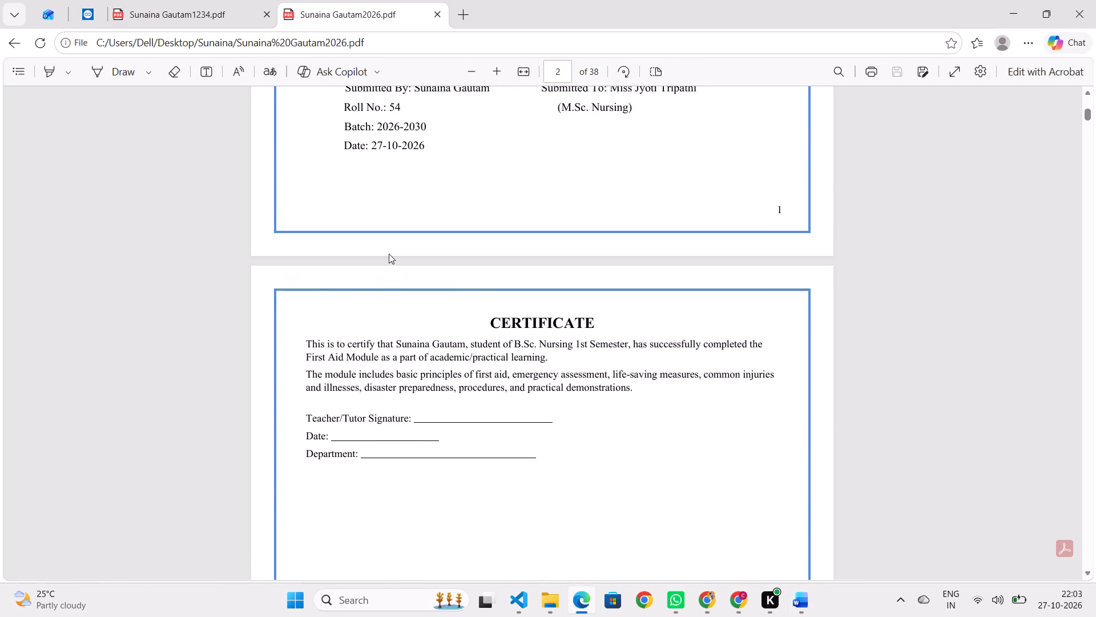
scroll(389, 254, up, 9)
scroll(389, 254, down, 5)
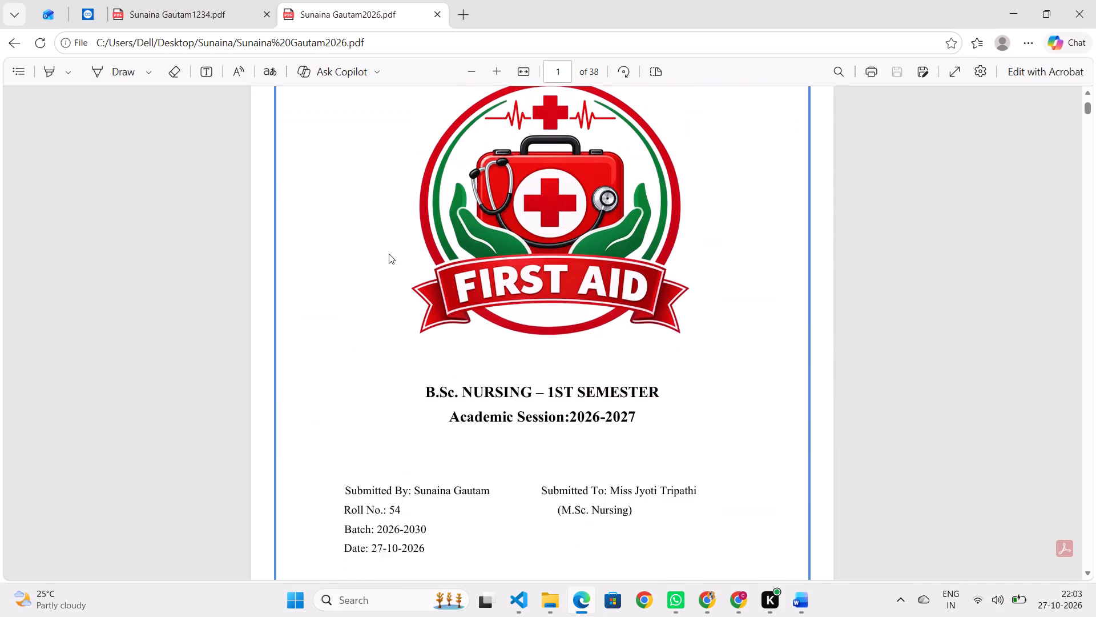
scroll(389, 254, down, 5)
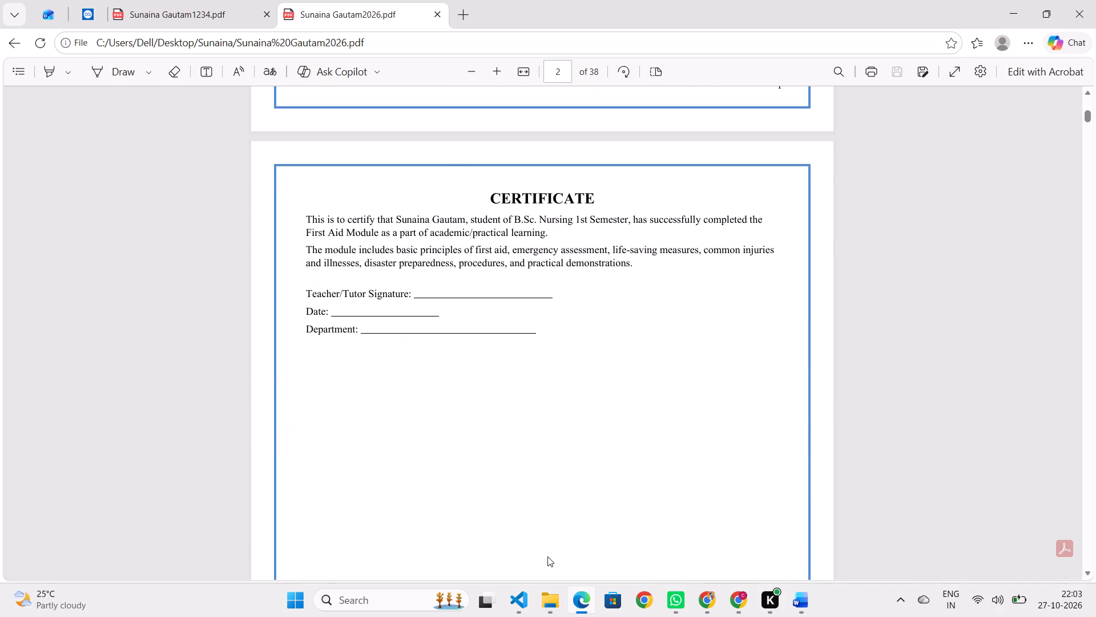
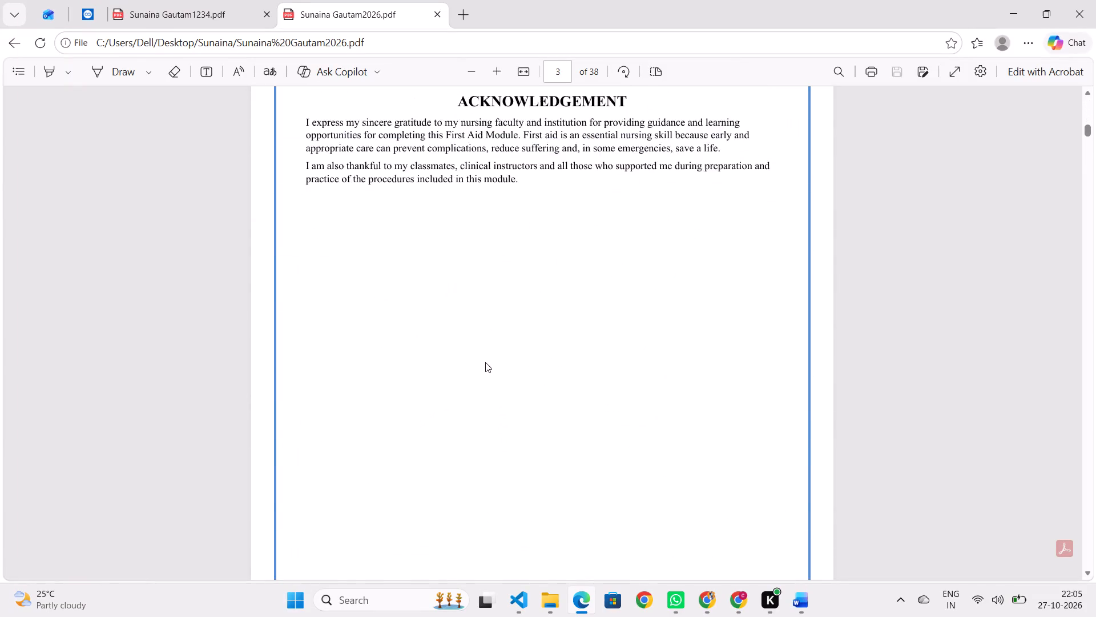
Review the acknowledgement, module information, INDEX and introduction pages in the published PDF.
scroll(485, 362, down, 6)
scroll(485, 362, up, 3)
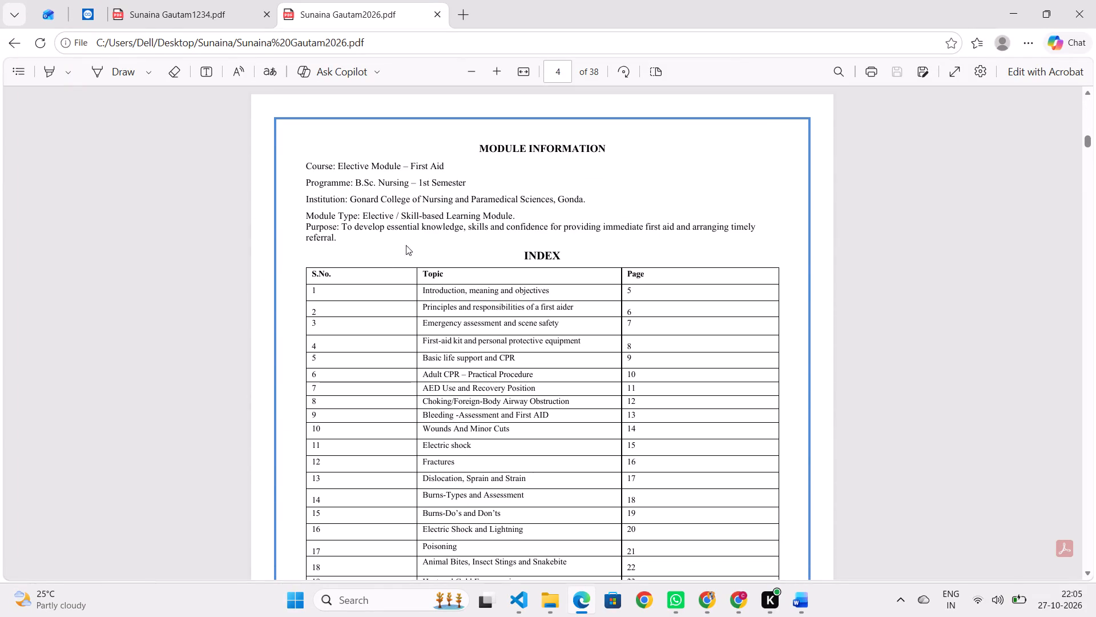
scroll(512, 226, down, 10)
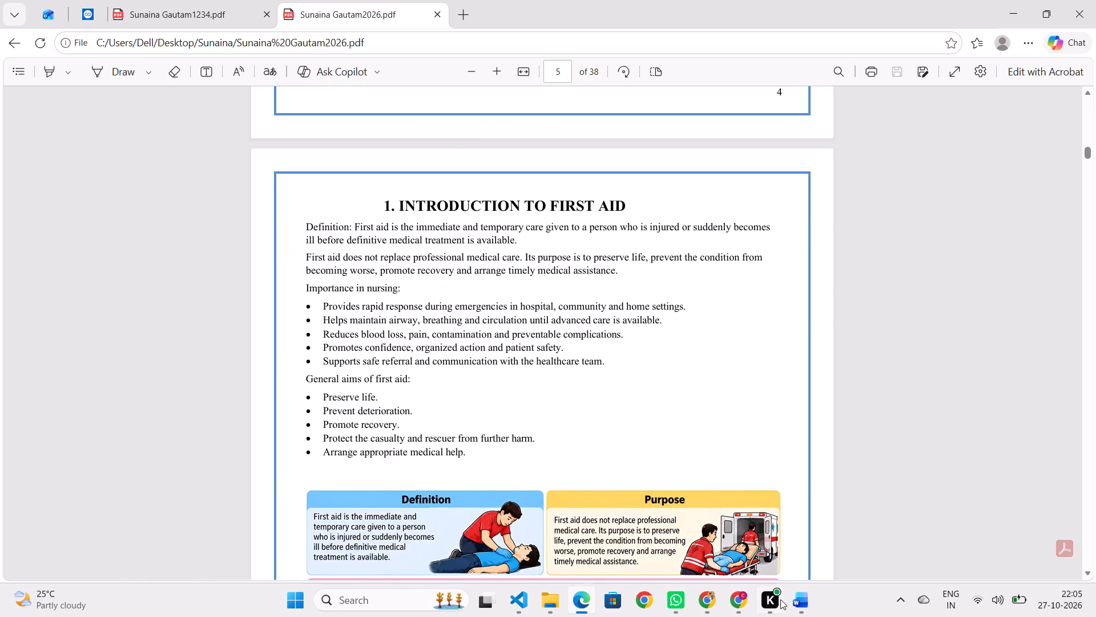
Switch to the Word document and look through its front pages from the cover to MODULE INFORMATION.
click(804, 600)
scroll(494, 283, up, 4)
scroll(494, 283, down, 1)
scroll(494, 283, up, 13)
scroll(494, 282, down, 1)
scroll(494, 282, up, 4)
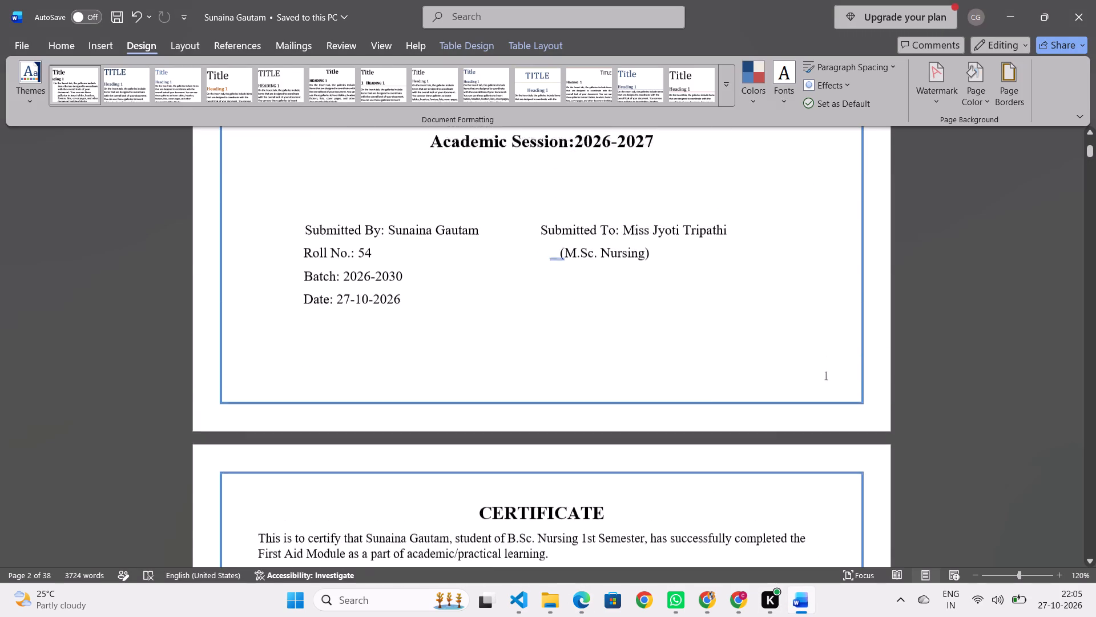
scroll(491, 282, down, 7)
scroll(491, 282, up, 1)
scroll(491, 282, down, 20)
scroll(491, 282, down, 7)
scroll(493, 293, up, 1)
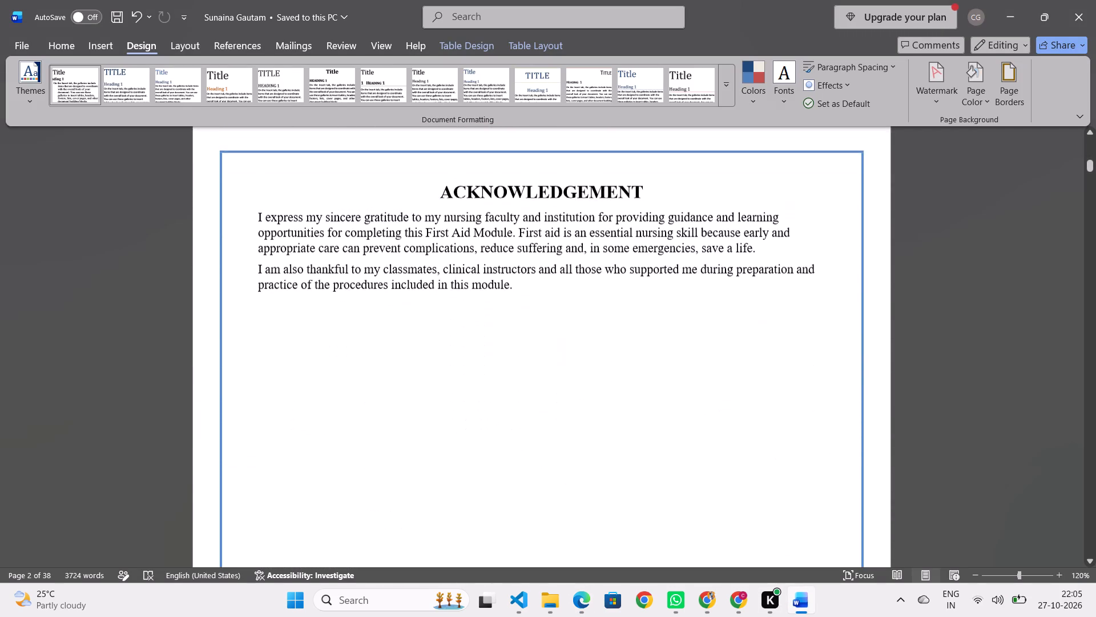
scroll(554, 271, down, 17)
scroll(553, 277, up, 1)
scroll(553, 277, down, 4)
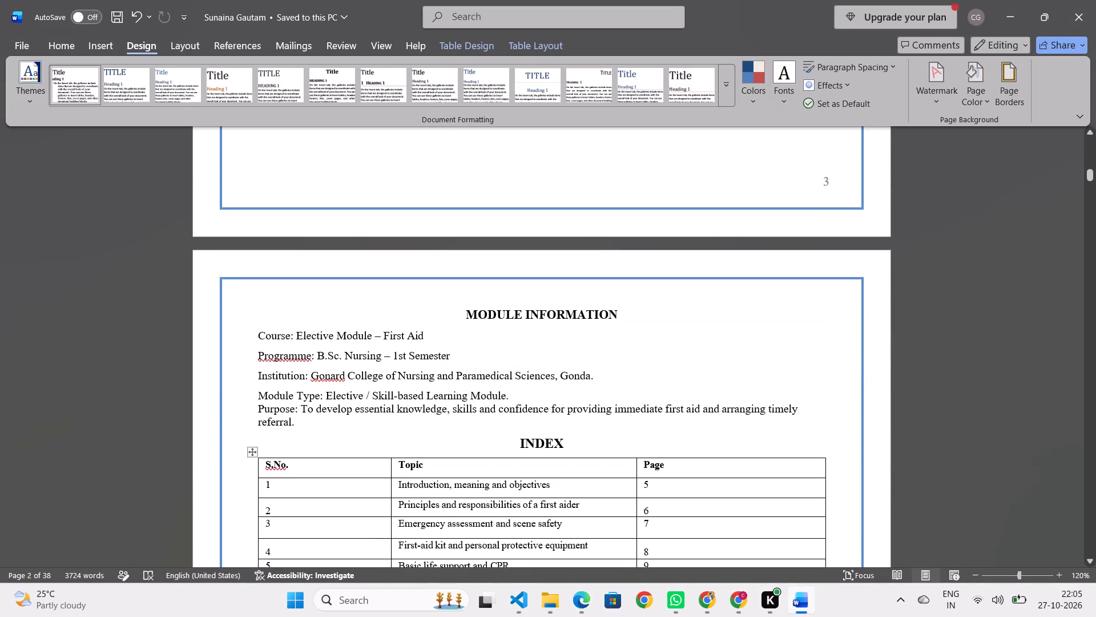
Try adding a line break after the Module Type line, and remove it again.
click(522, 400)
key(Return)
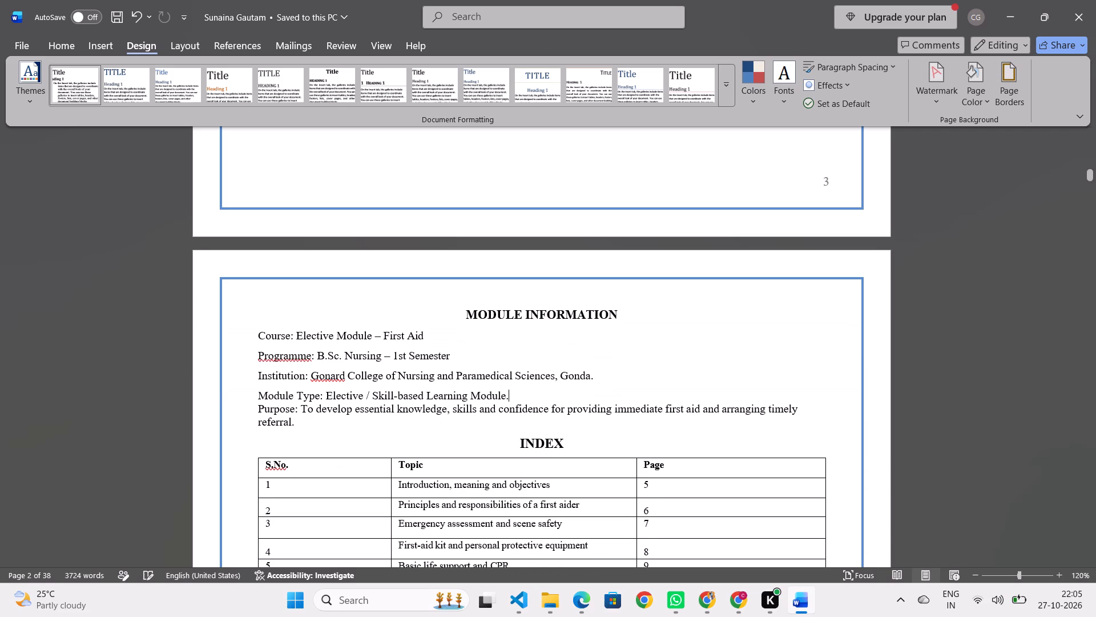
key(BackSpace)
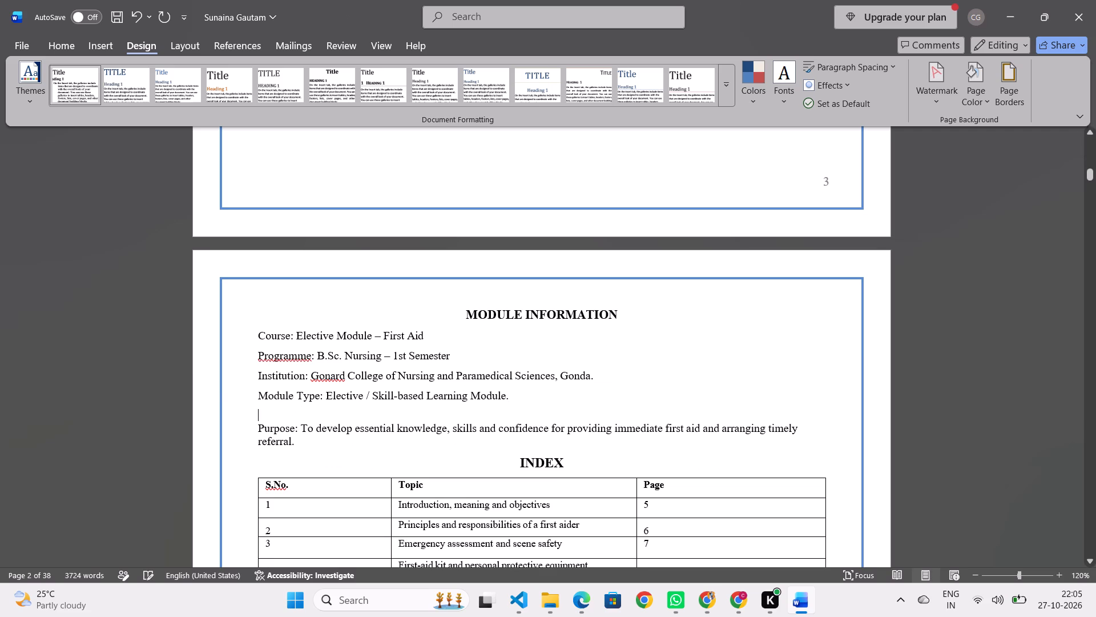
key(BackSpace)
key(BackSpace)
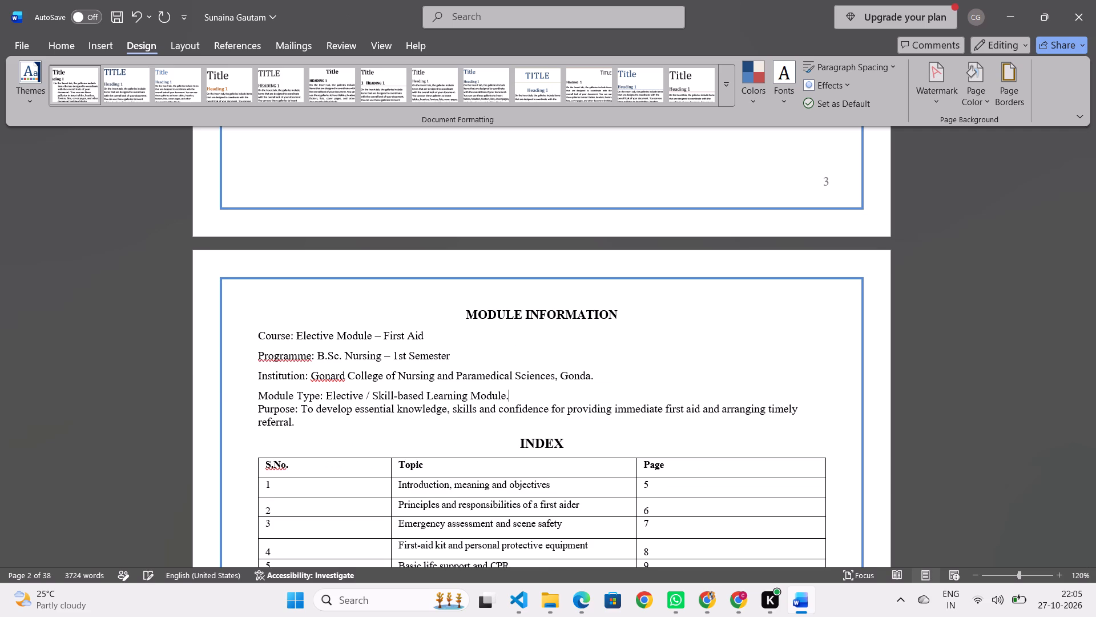
Set the line spacing of the Module Type and Purpose paragraphs under MODULE INFORMATION to 1.15.
drag(296, 423, 266, 400)
drag(266, 400, 259, 394)
click(63, 41)
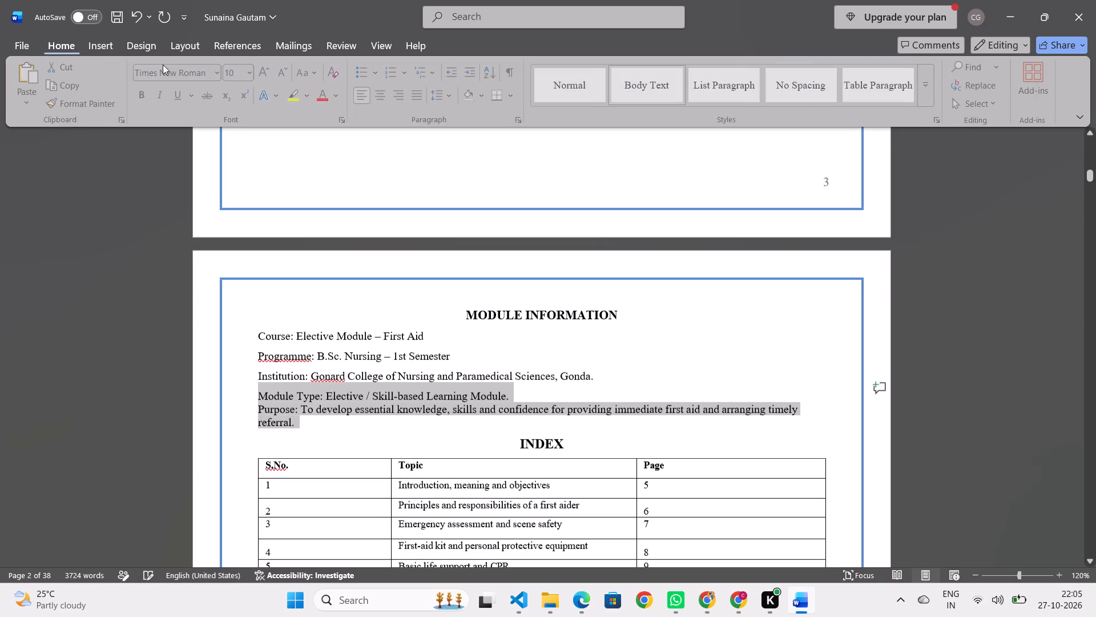
click(450, 97)
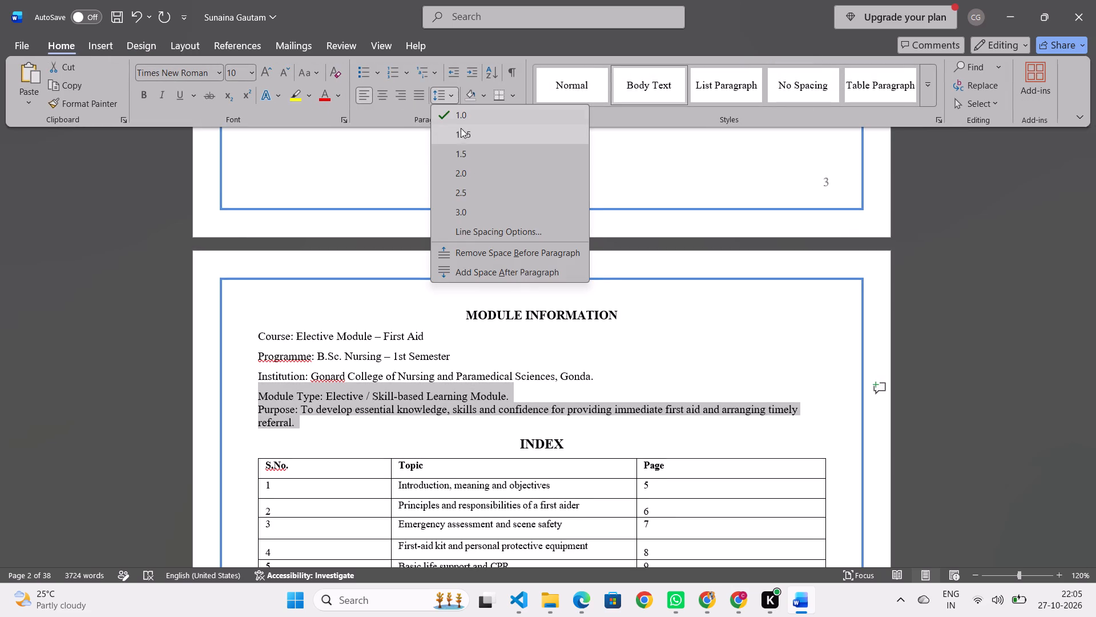
click(462, 130)
Check the layout of the INDEX table and the topic pages through section 4, First-Aid Kit and PPE.
scroll(693, 419, down, 8)
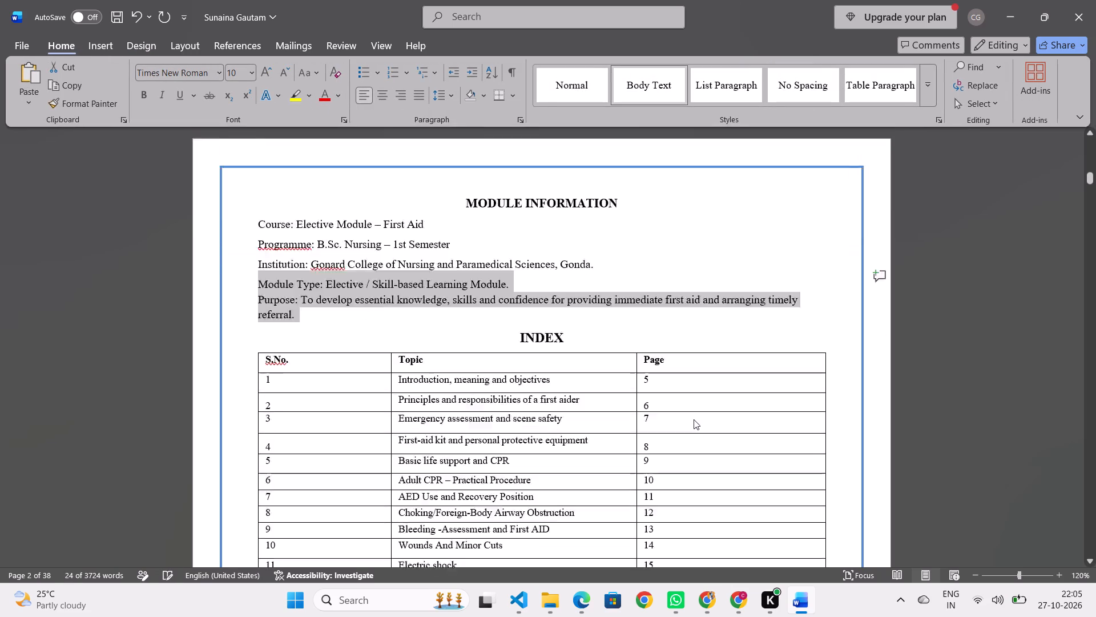
scroll(694, 419, down, 2)
scroll(947, 358, down, 7)
drag(1086, 182, 1095, 269)
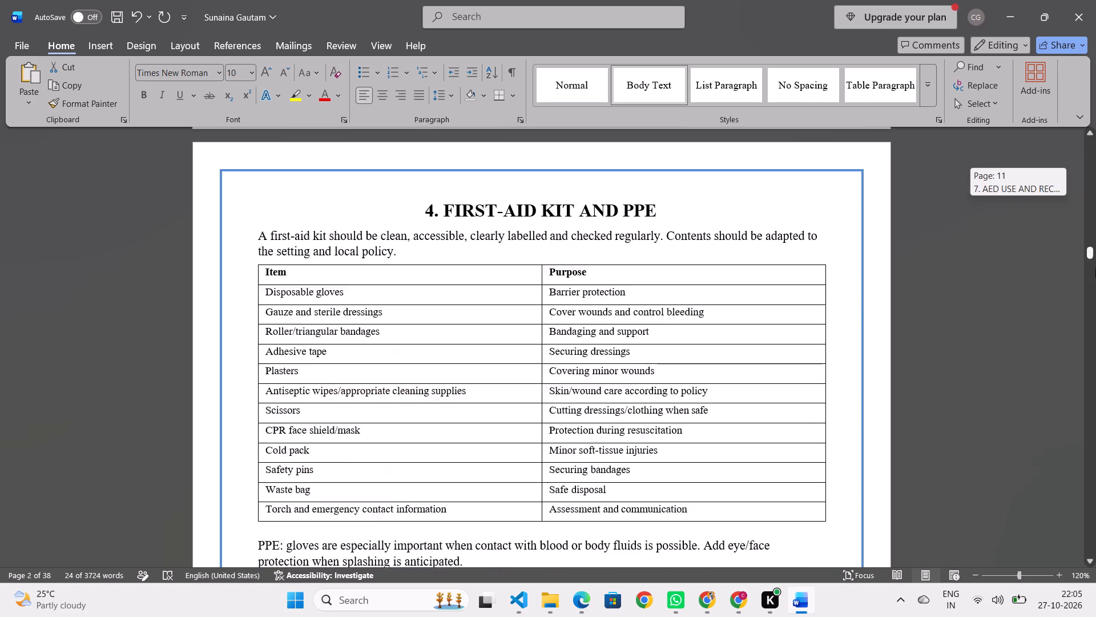
drag(1095, 269, 1093, 223)
scroll(478, 418, up, 9)
scroll(478, 418, down, 1)
scroll(478, 418, up, 2)
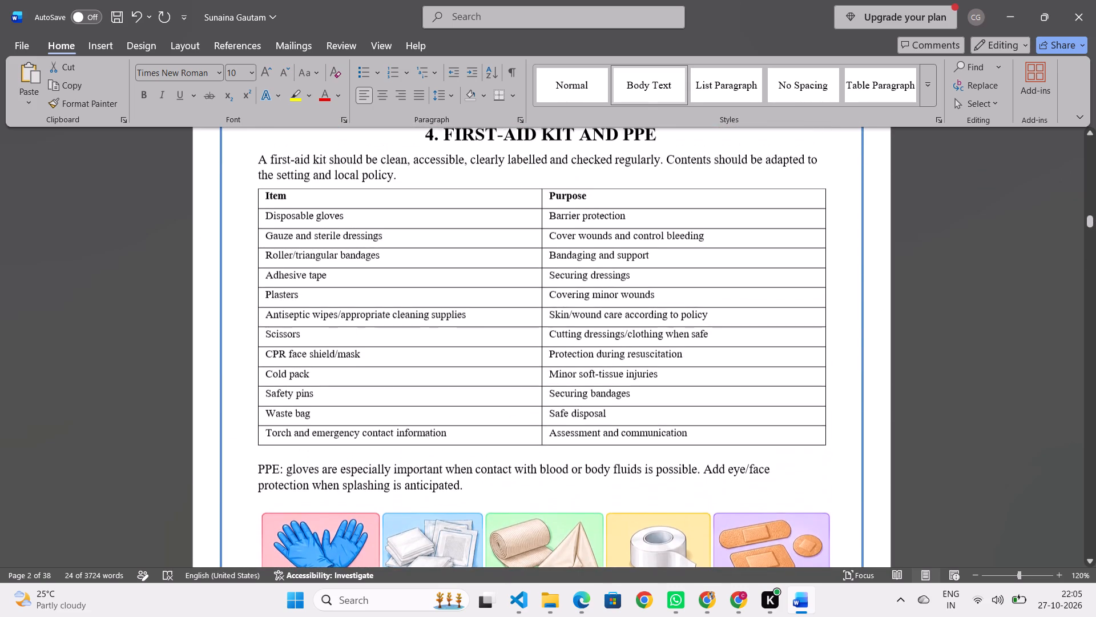
scroll(478, 418, up, 20)
scroll(478, 418, up, 7)
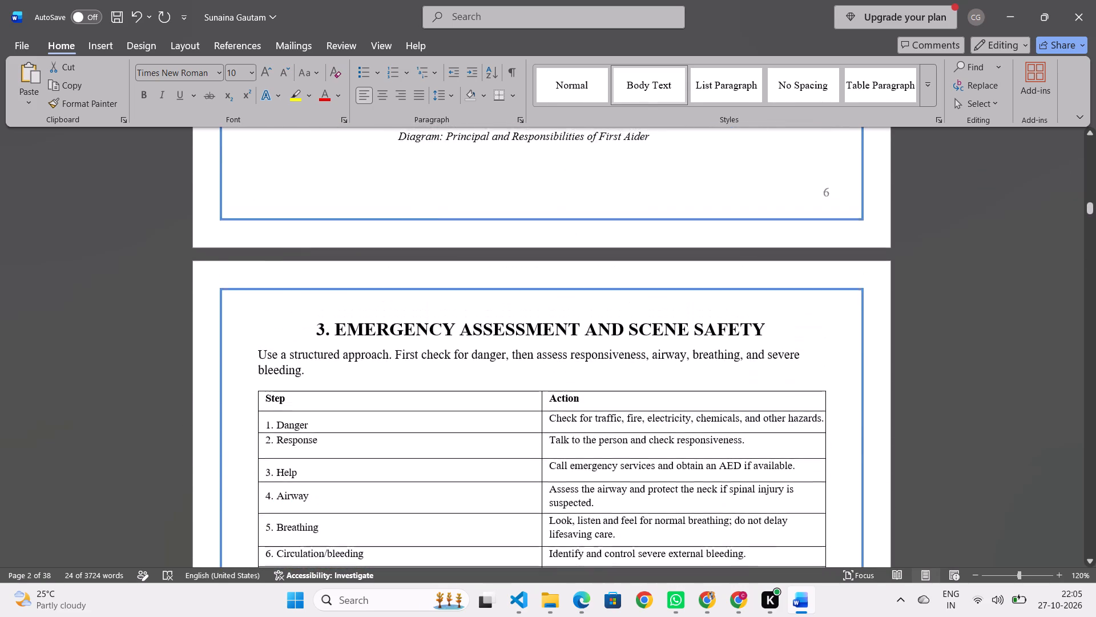
scroll(478, 418, up, 17)
scroll(477, 417, down, 2)
scroll(477, 417, up, 12)
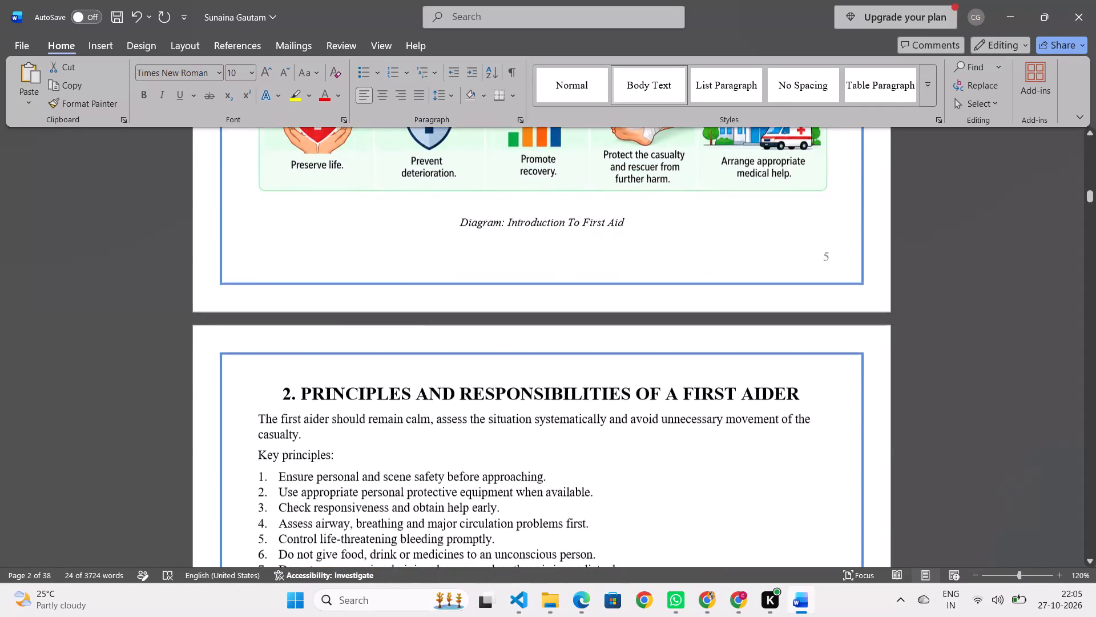
scroll(477, 412, up, 18)
scroll(472, 407, down, 2)
scroll(472, 407, up, 10)
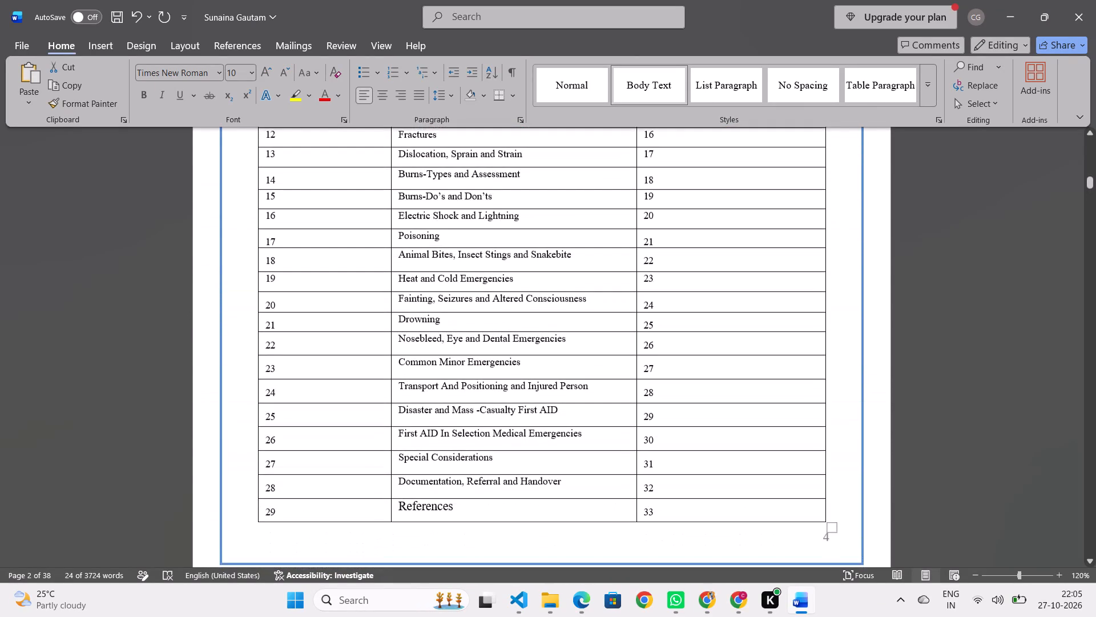
Return to the MODULE INFORMATION page, deselect the Module Type and Purpose paragraphs, and save the document.
scroll(470, 406, up, 12)
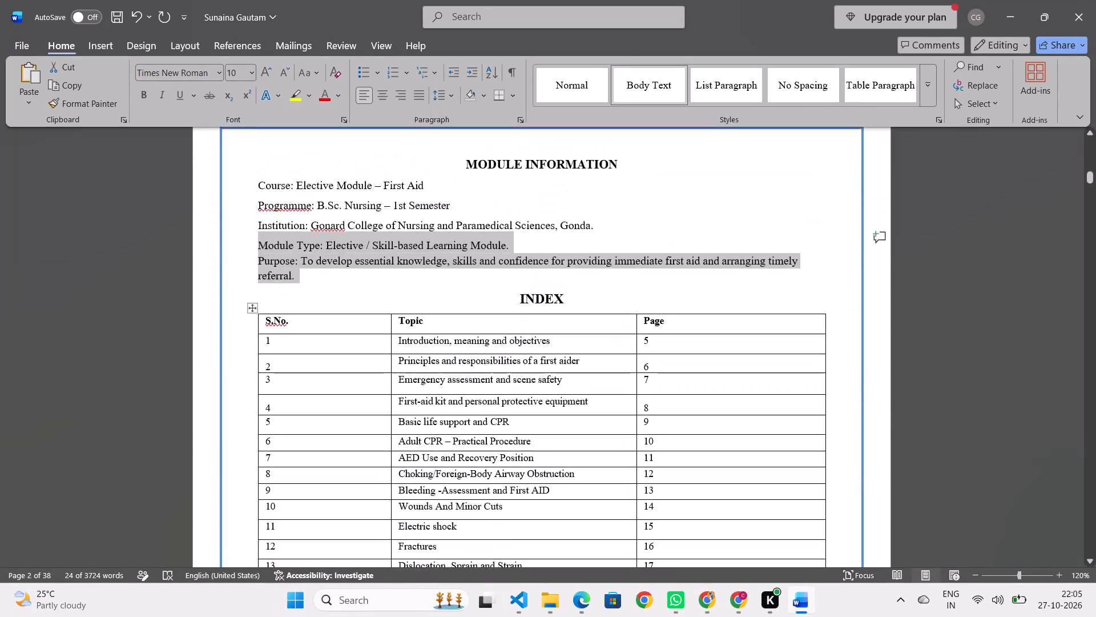
scroll(470, 406, up, 2)
scroll(470, 406, down, 1)
click(348, 408)
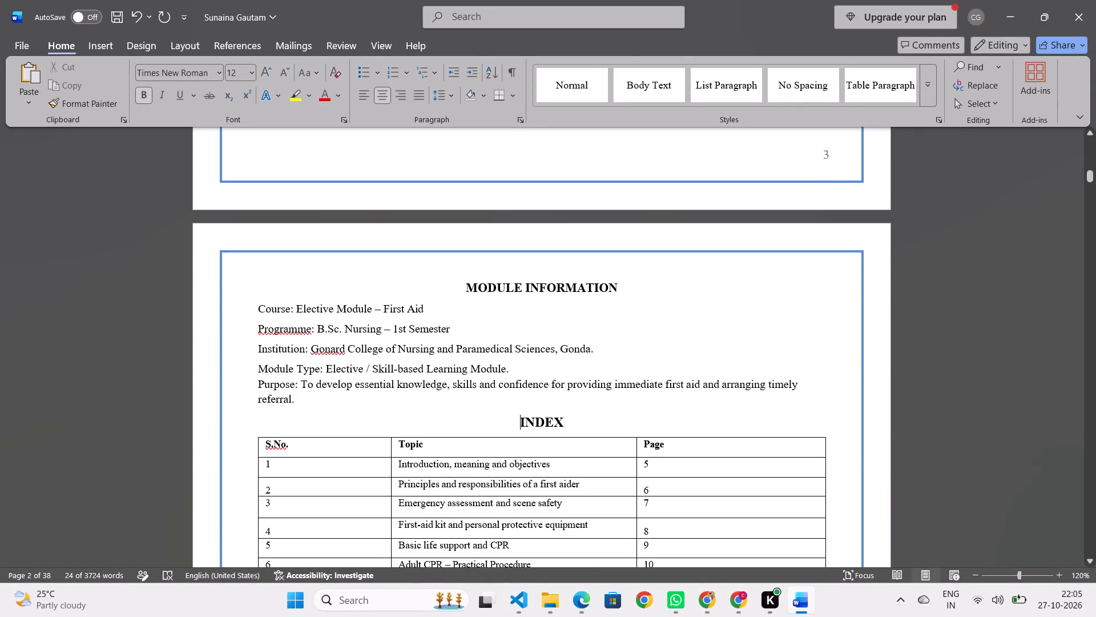
click(15, 48)
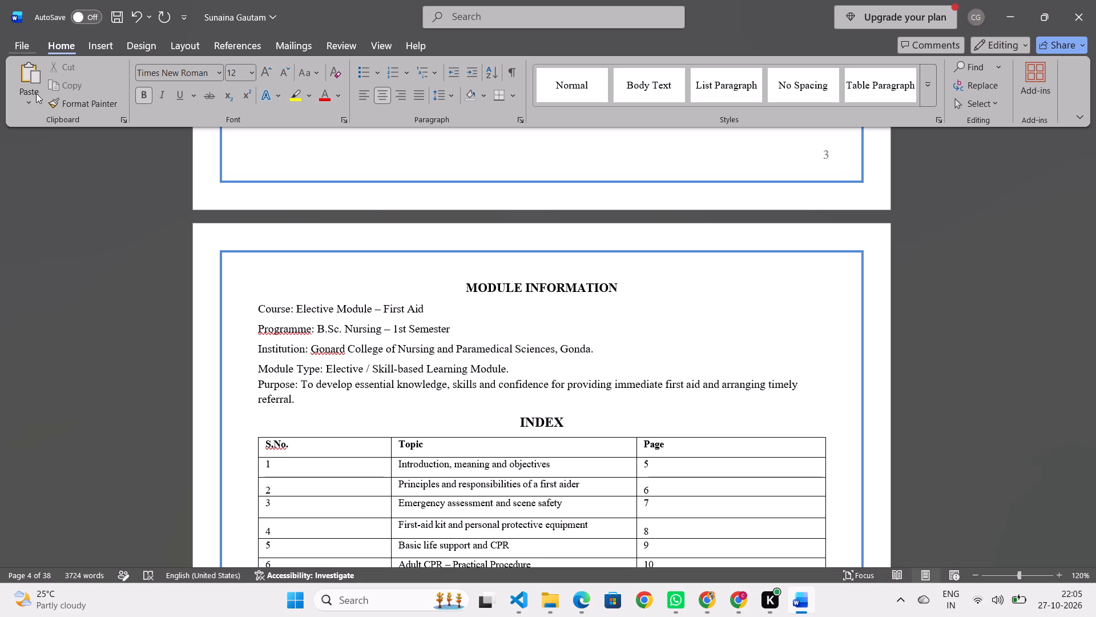
click(42, 243)
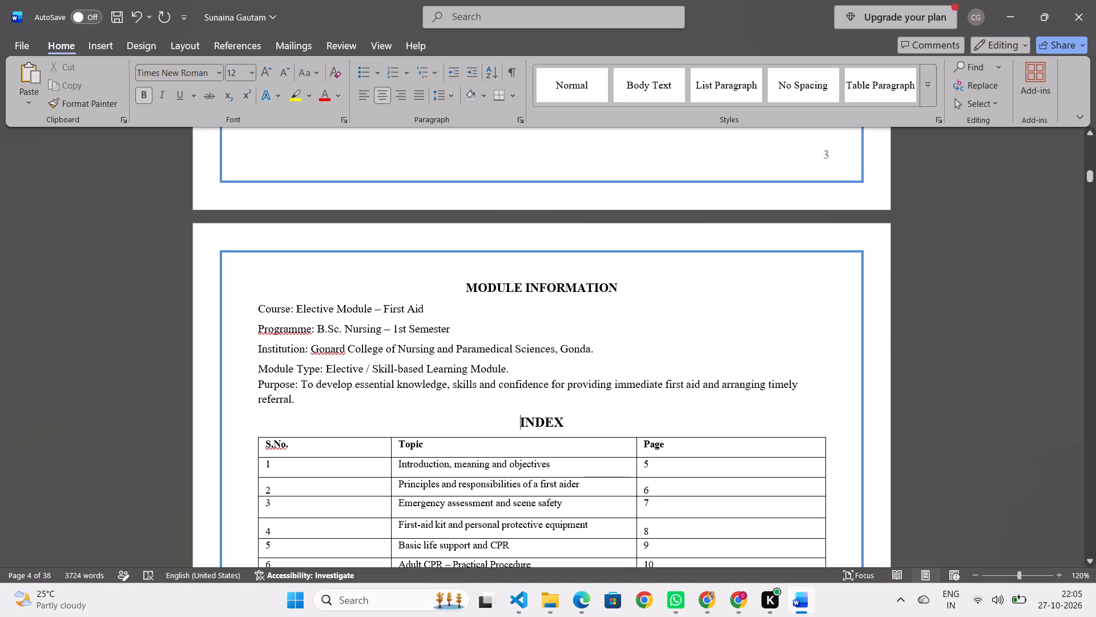
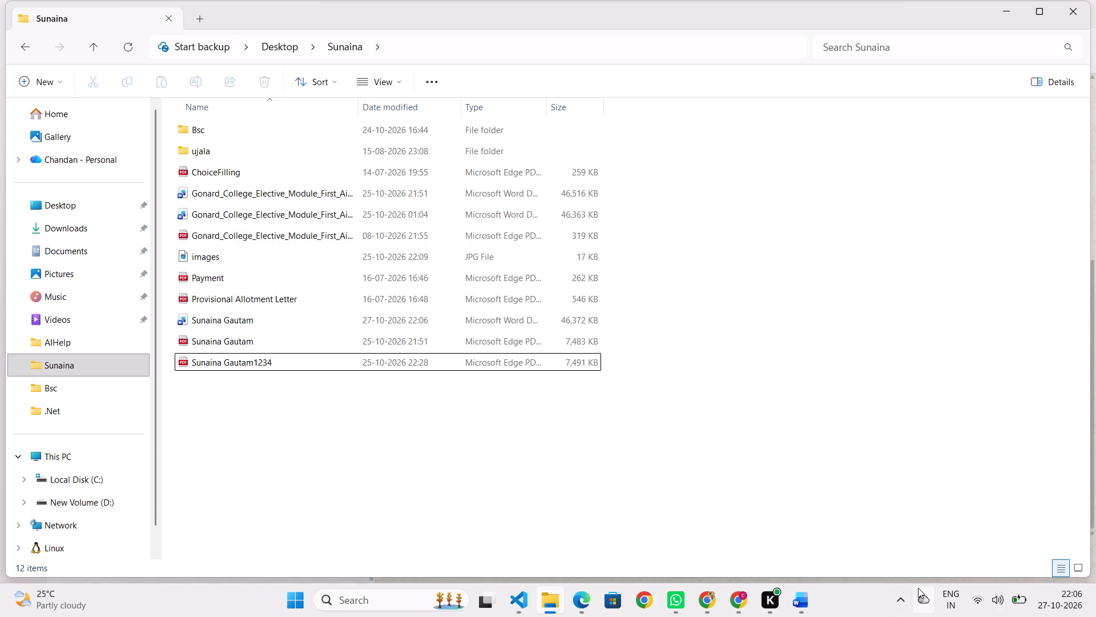
Switch to the Word document and start saving a copy of it in the Sunaina folder on the Desktop.
click(798, 598)
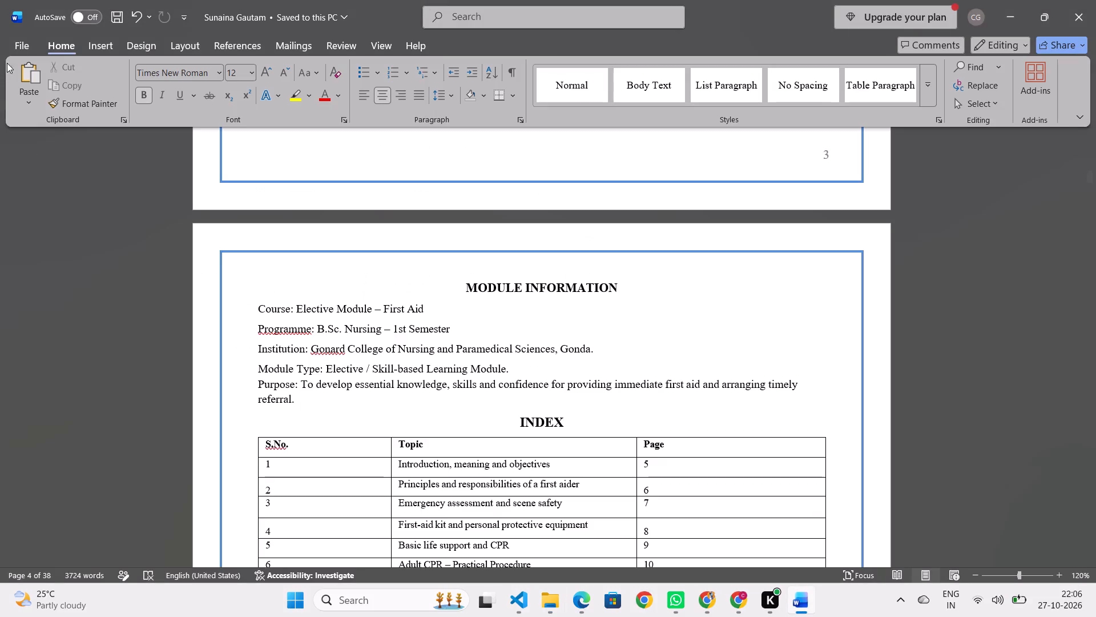
click(20, 48)
click(42, 265)
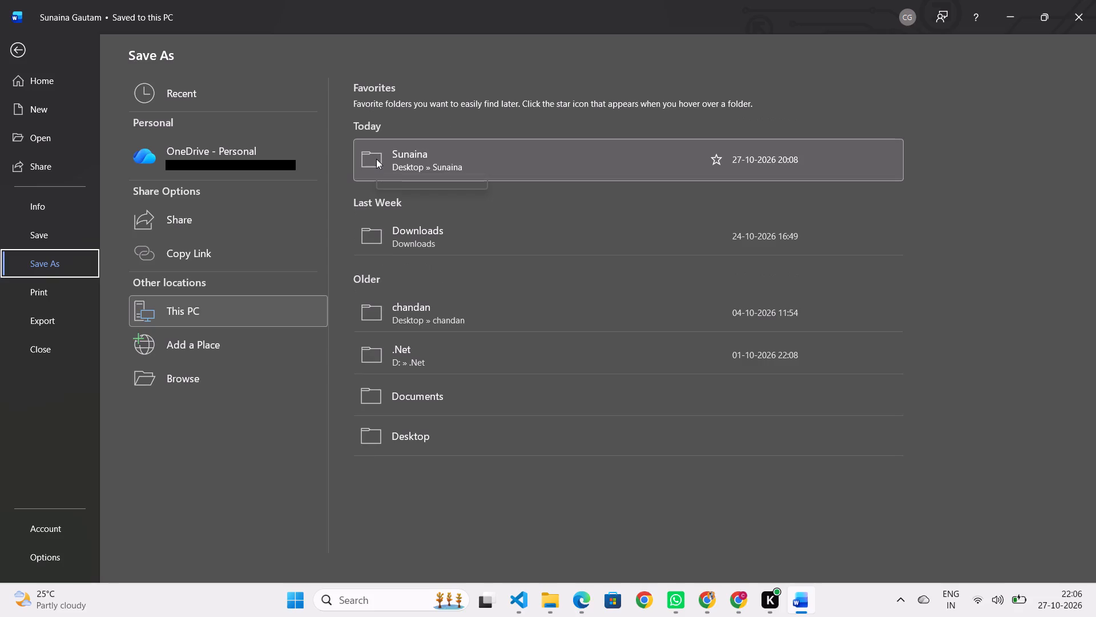
double_click(425, 161)
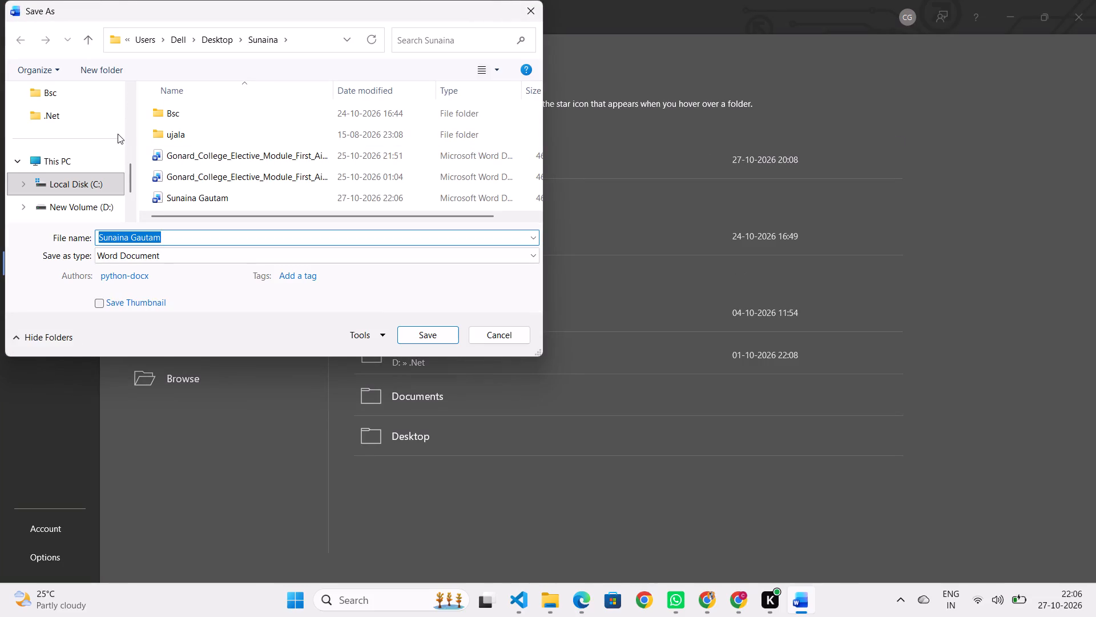
Publish the document as a PDF in the same folder, adding 2026 to the end of the existing file name.
click(174, 263)
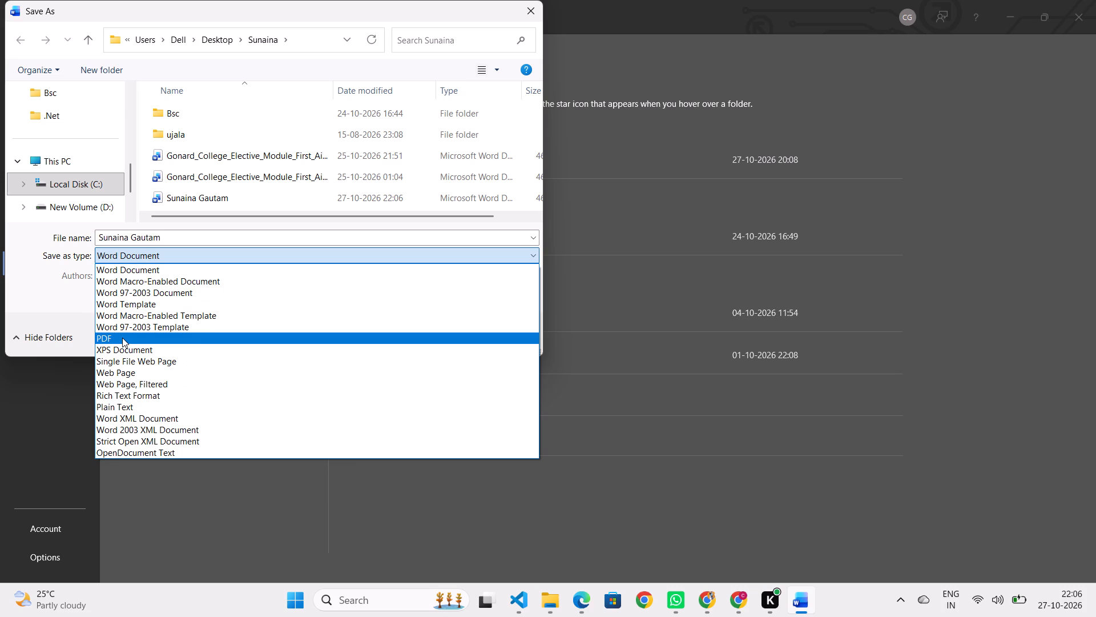
click(122, 338)
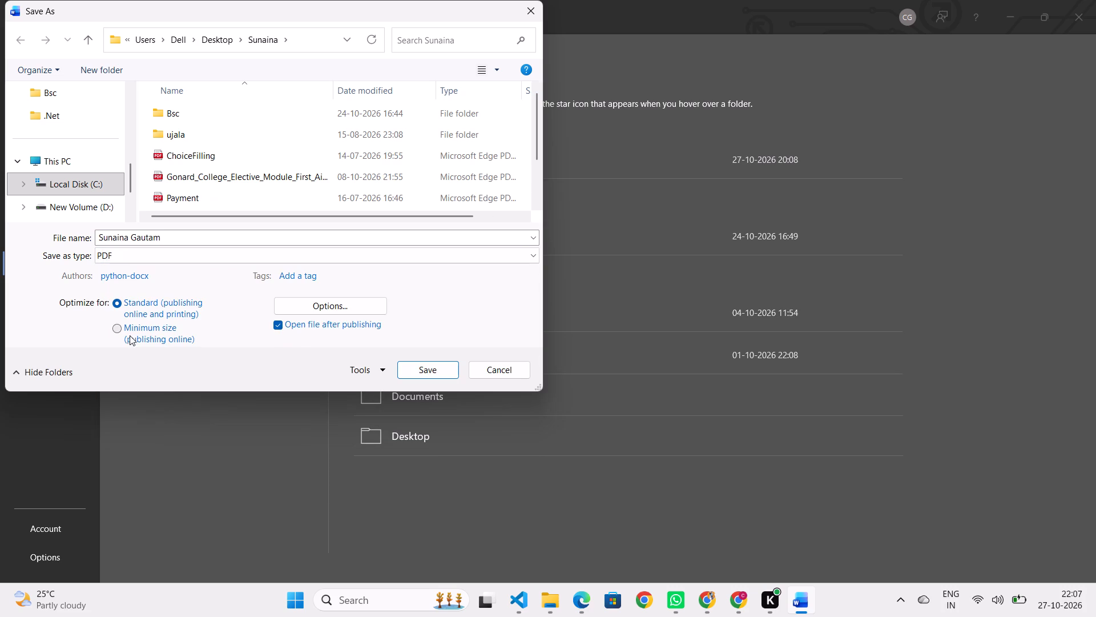
click(187, 240)
key(Right)
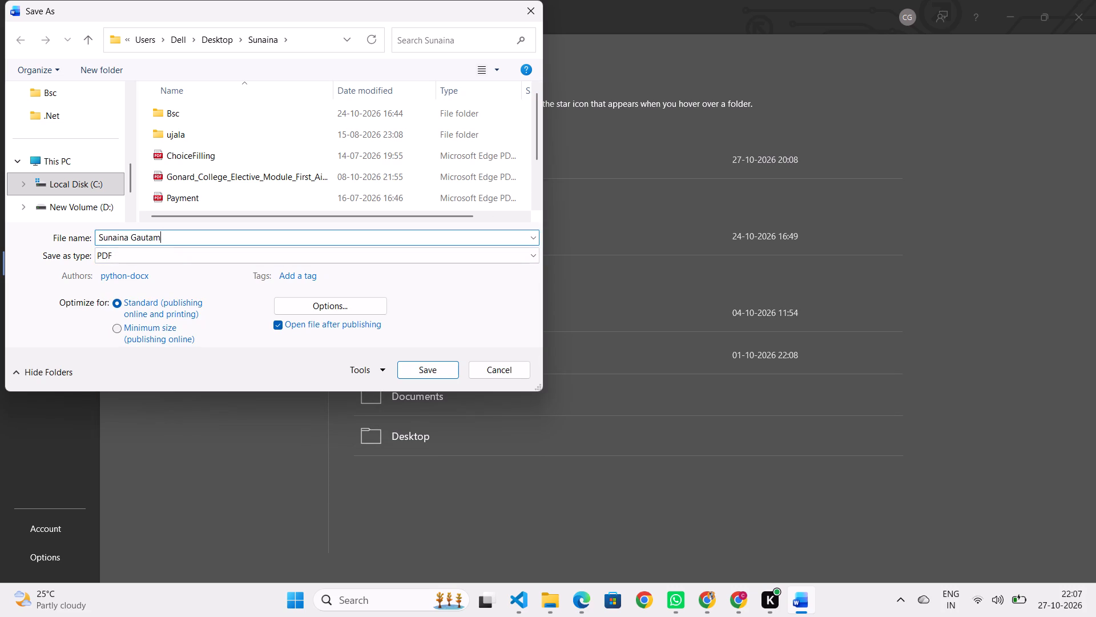
text(2026)
key(Return)
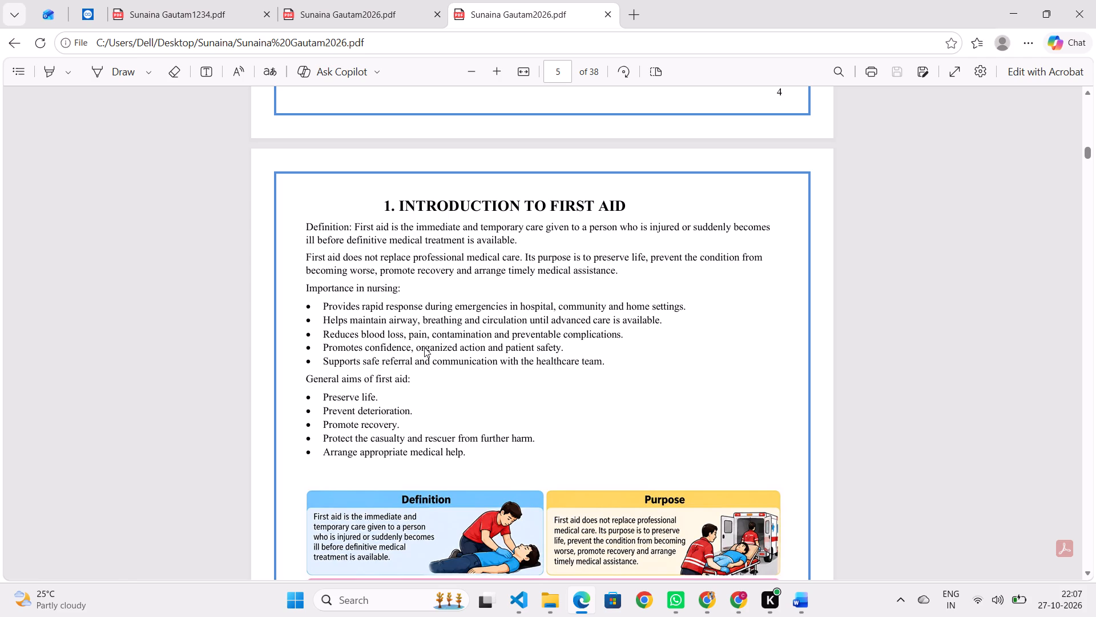
scroll(526, 299, down, 5)
scroll(521, 305, up, 4)
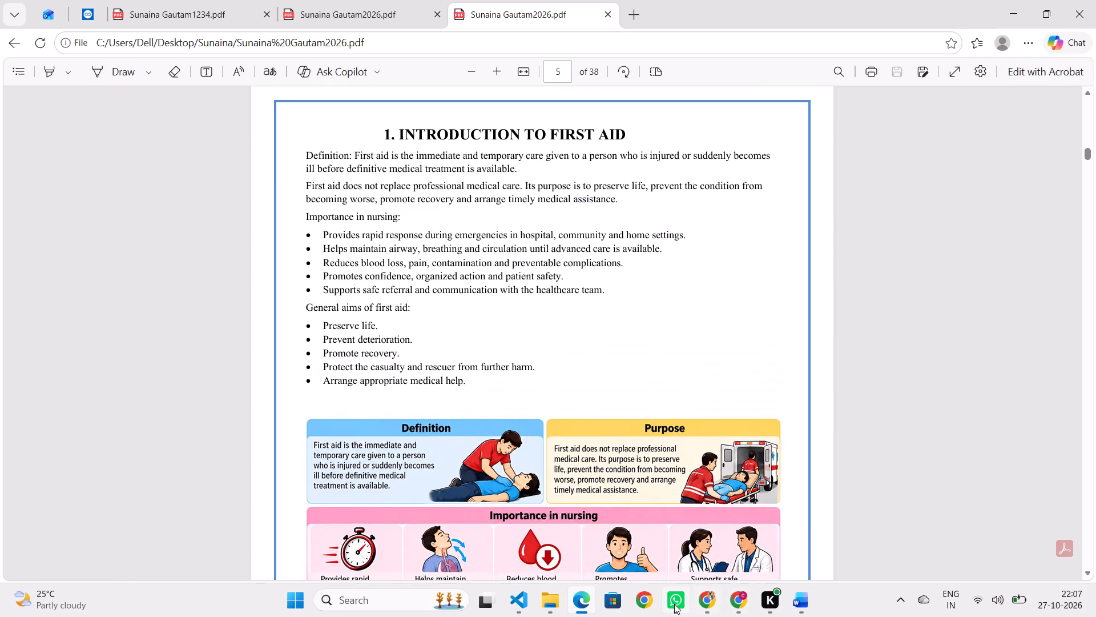
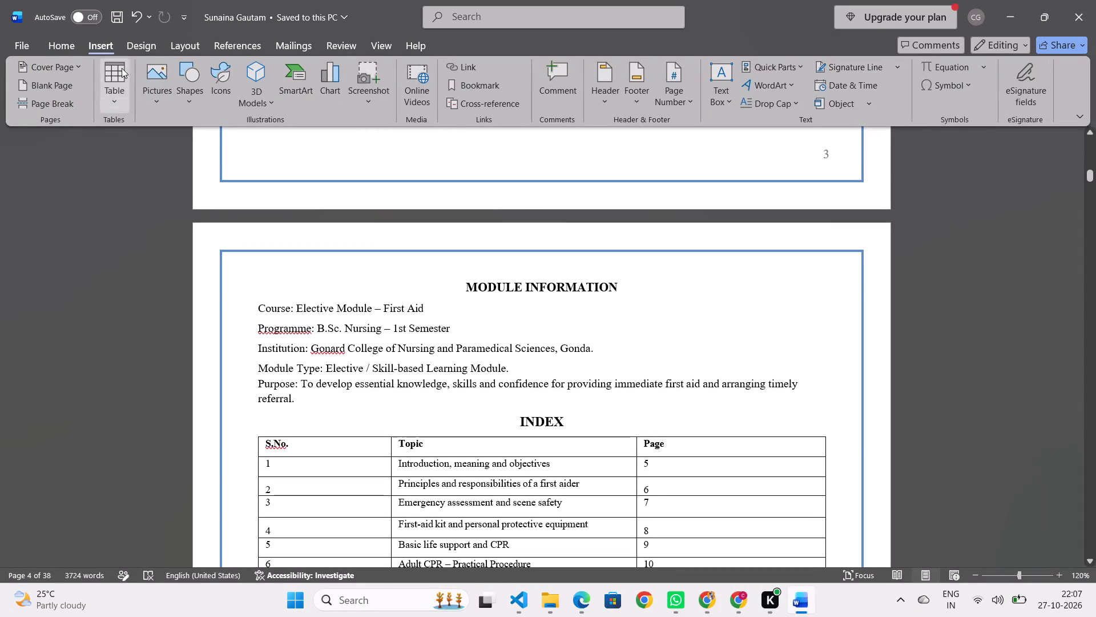
Change the page border colour to black for the whole document, keeping the 2 ¼ pt box style, and check it across the pages.
click(142, 41)
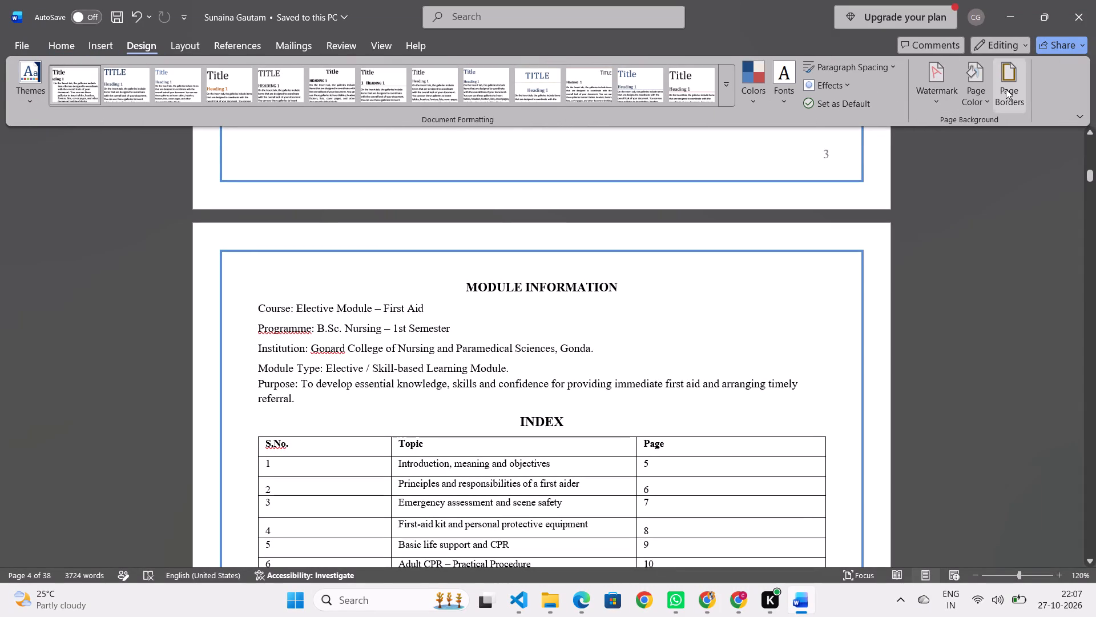
click(1008, 90)
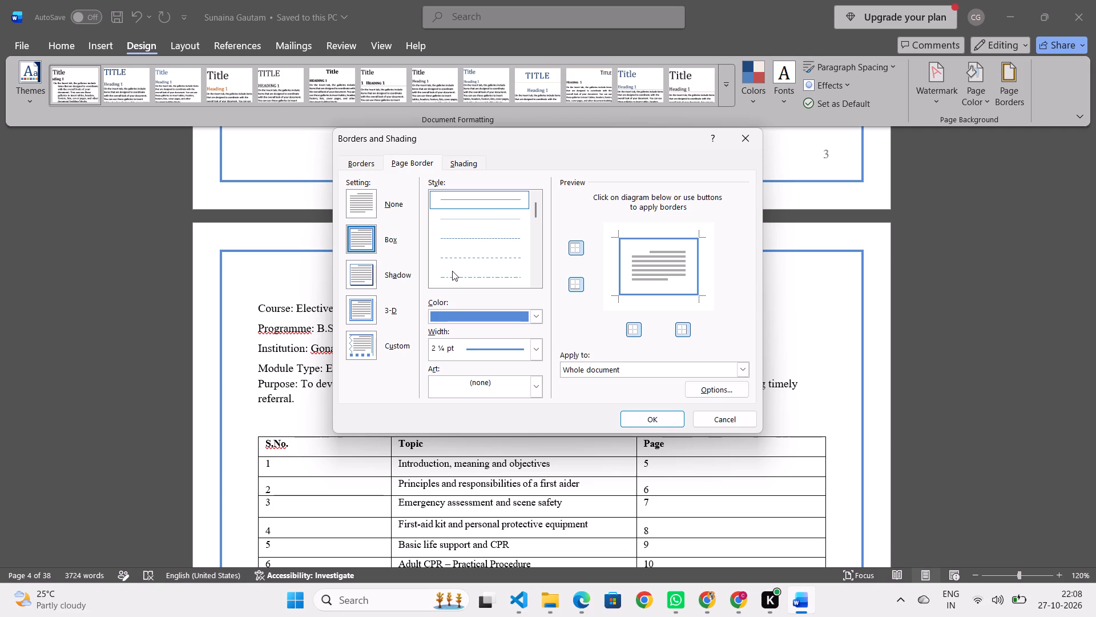
click(535, 319)
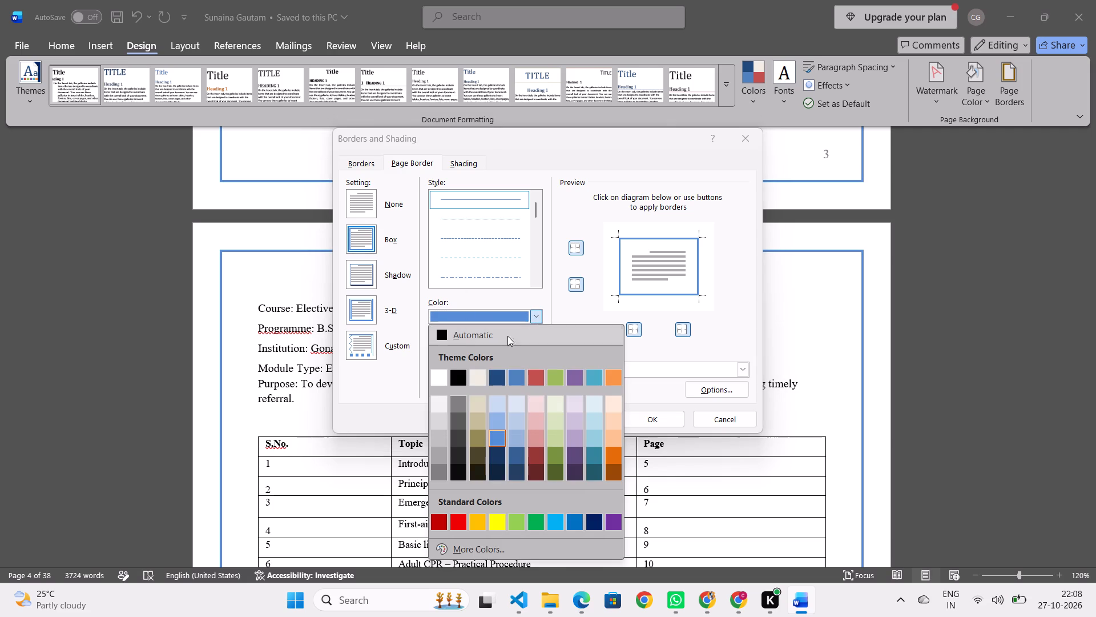
click(457, 382)
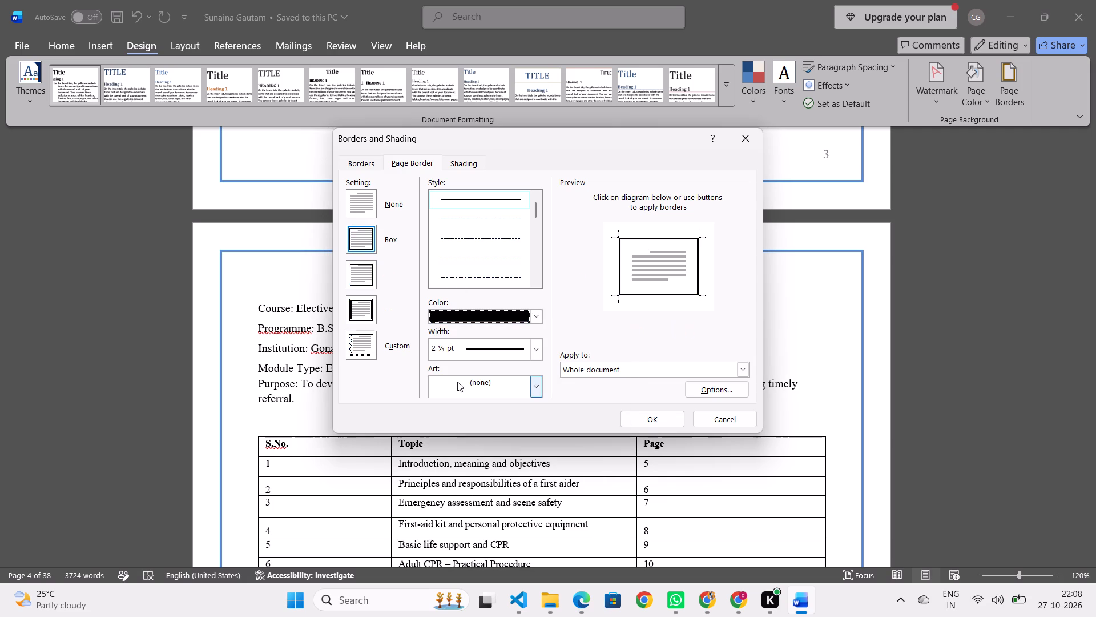
click(642, 420)
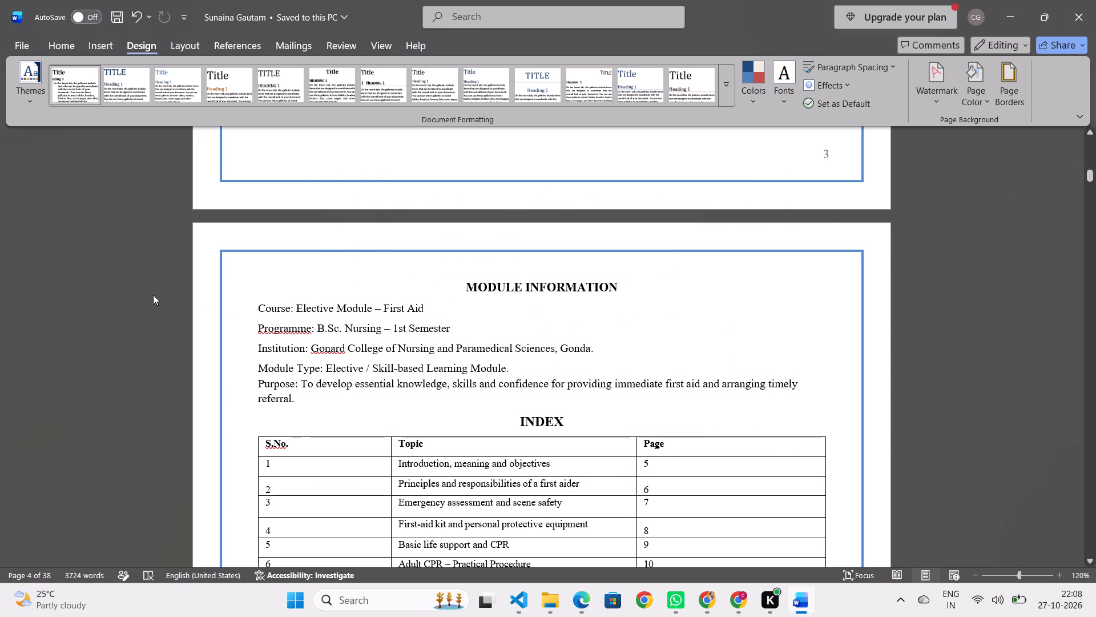
scroll(232, 278, down, 5)
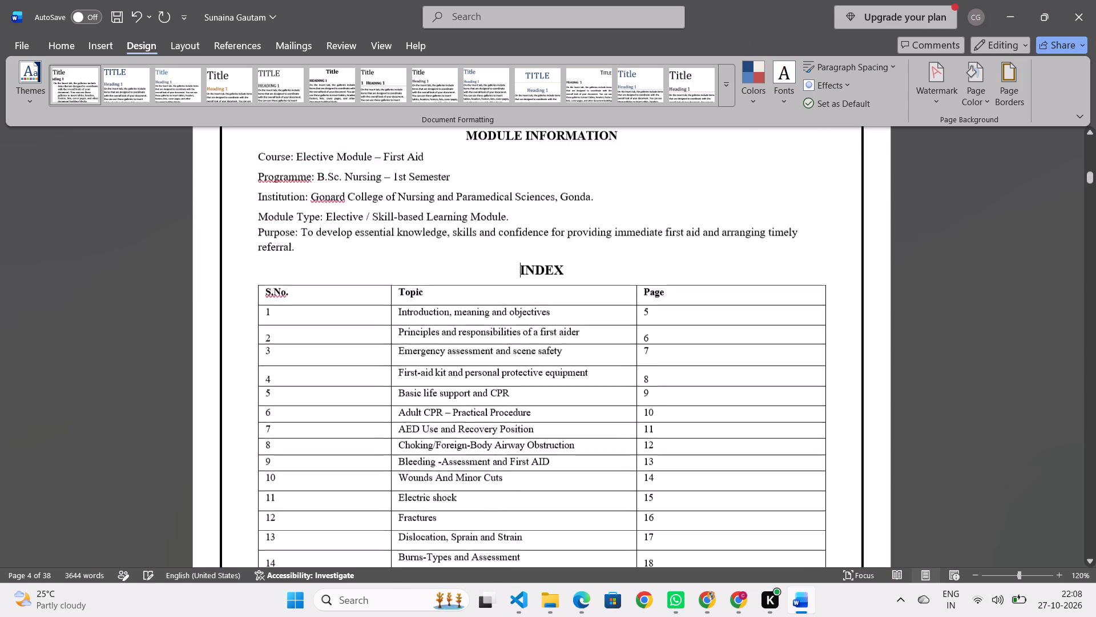
scroll(232, 278, down, 2)
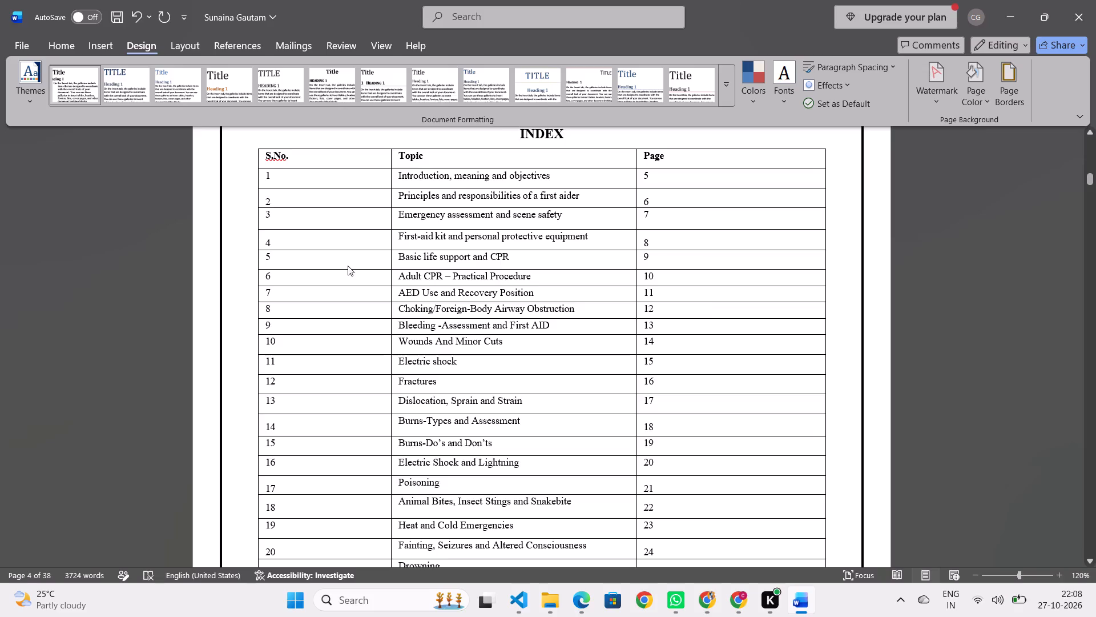
scroll(275, 326, up, 16)
scroll(275, 326, up, 7)
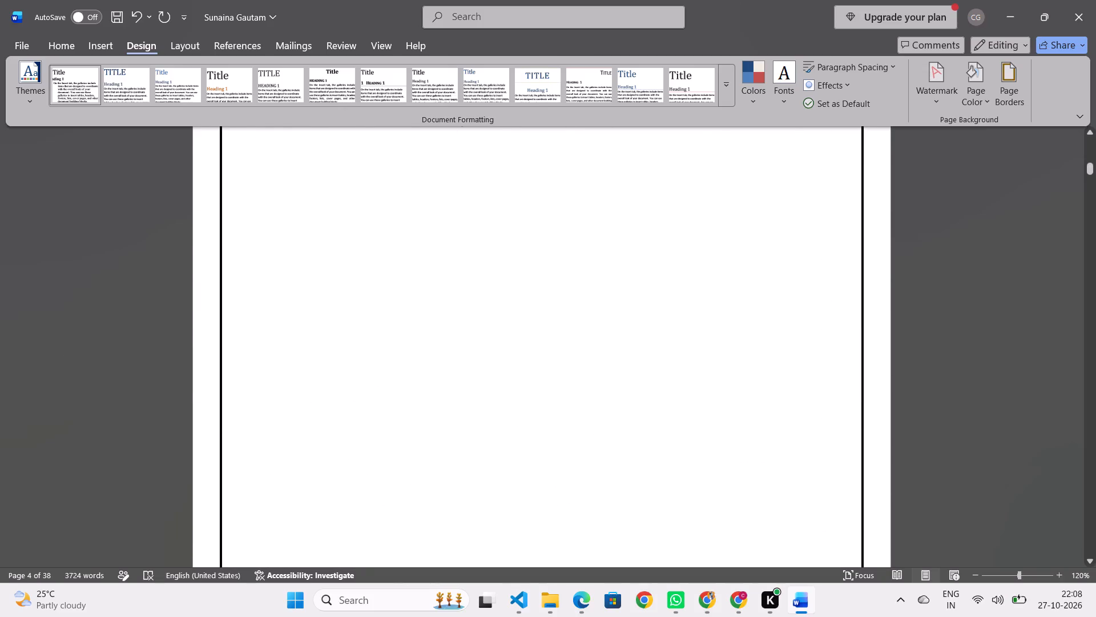
scroll(275, 326, up, 10)
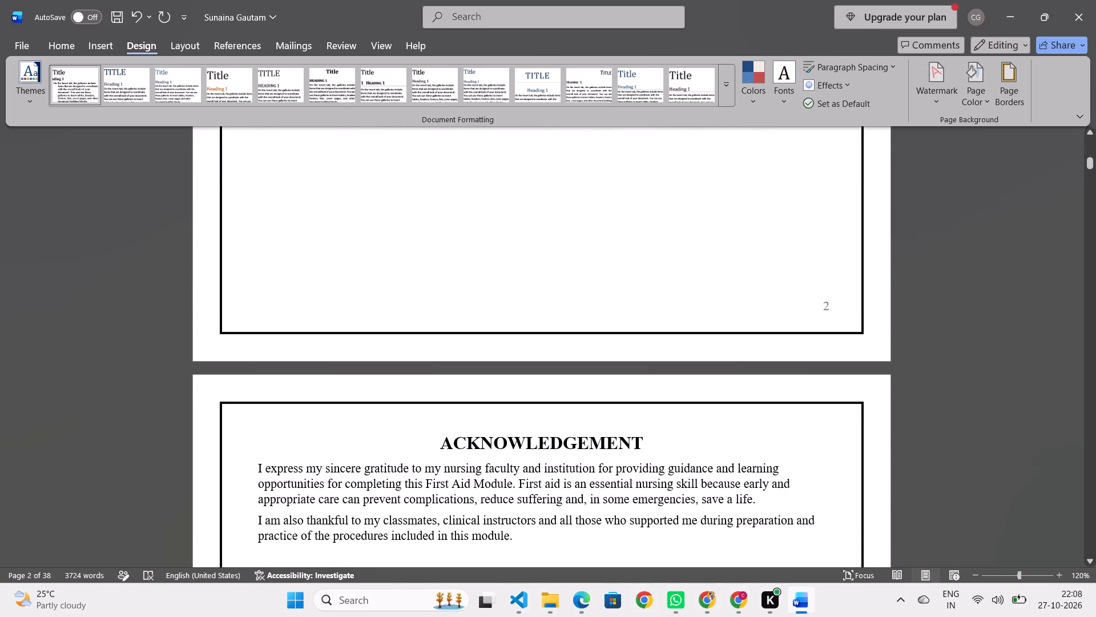
Publish the document as a PDF in the Sunaina folder, adding 2027 to the end of the existing file name.
click(15, 43)
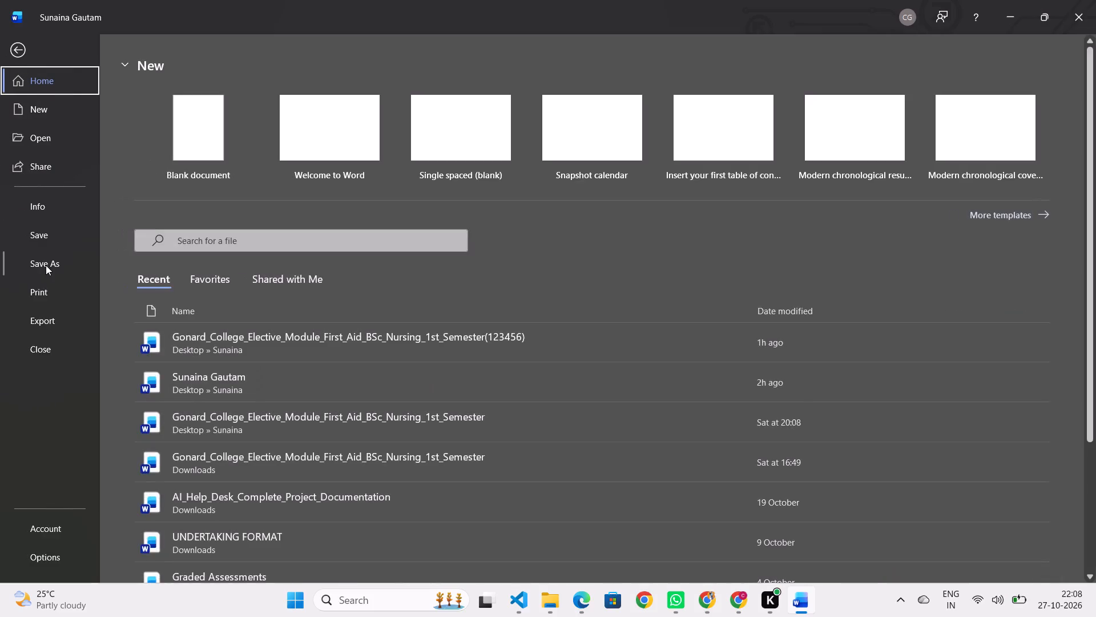
click(46, 265)
double_click(433, 155)
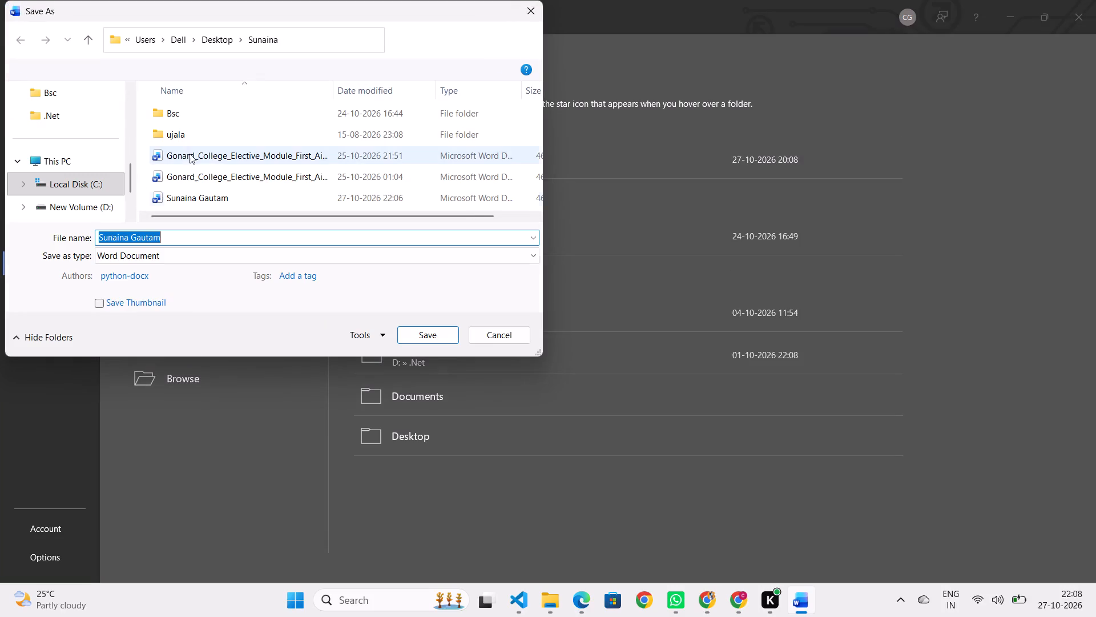
click(175, 258)
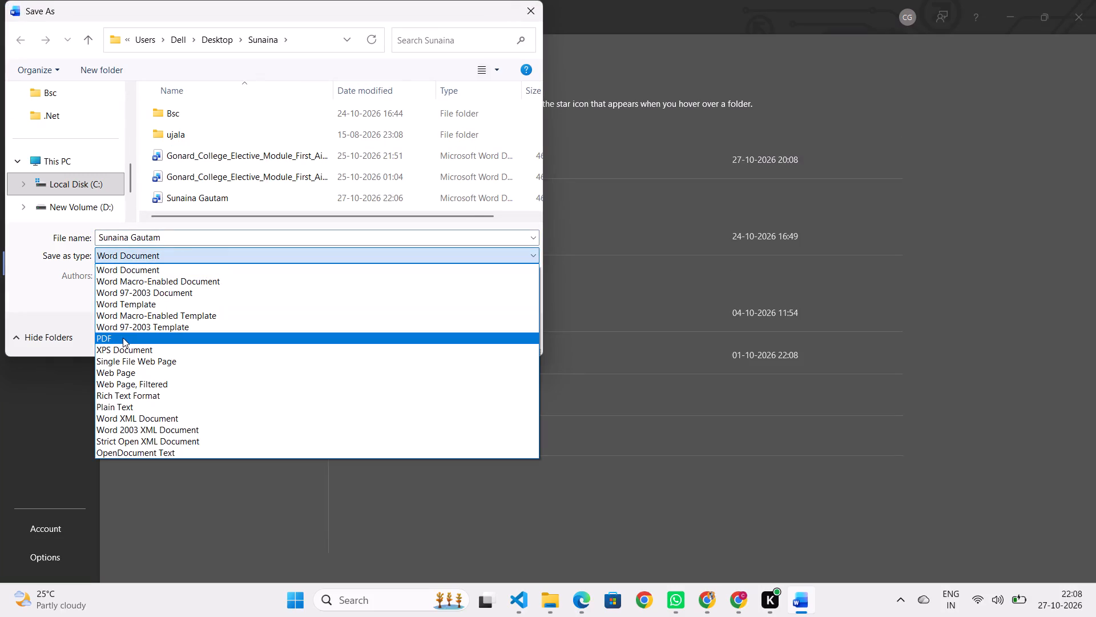
click(123, 338)
click(186, 241)
click(186, 241)
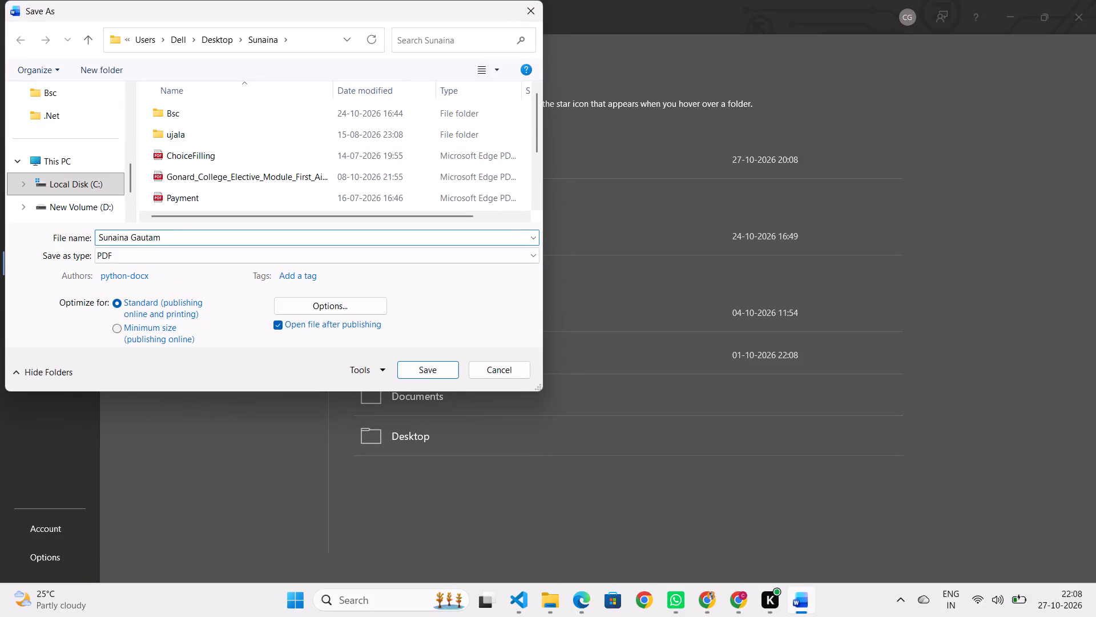
text(2027)
key(Return)
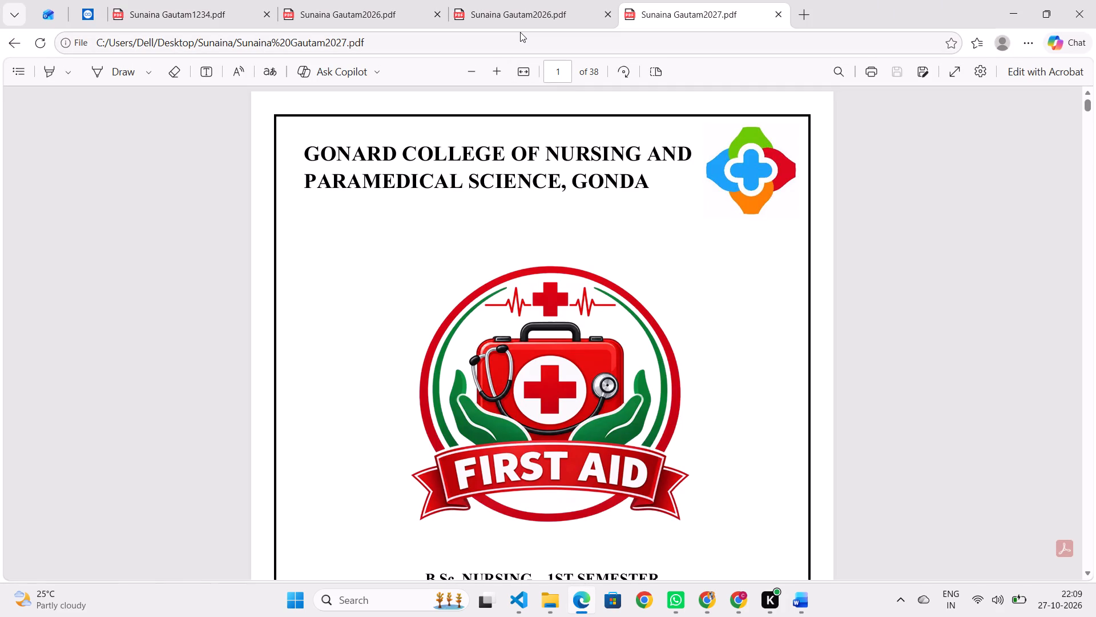
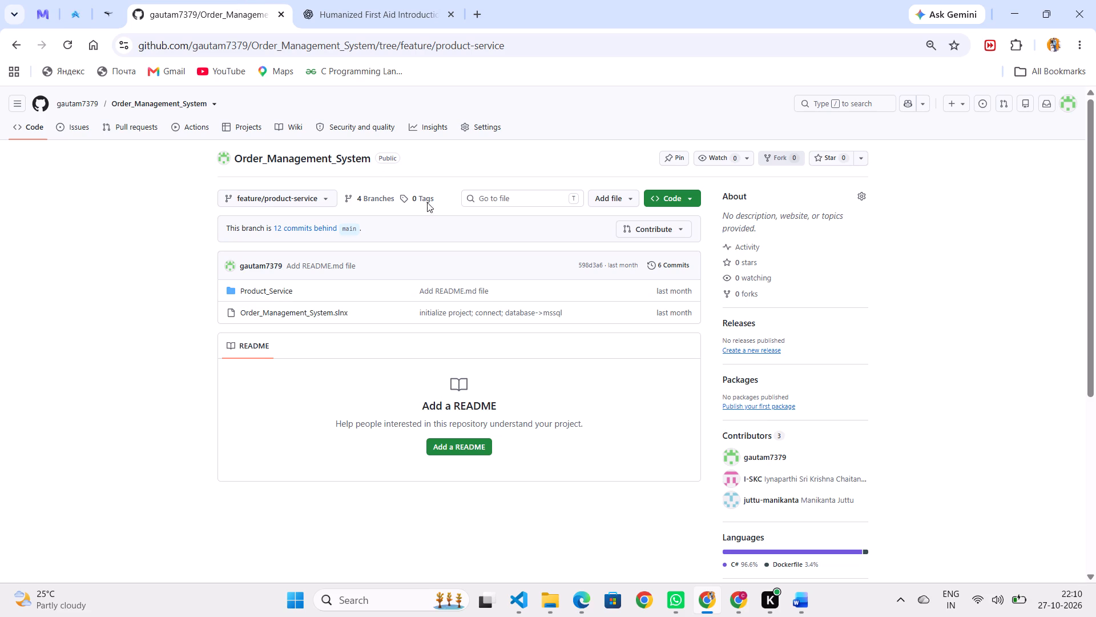
click(480, 17)
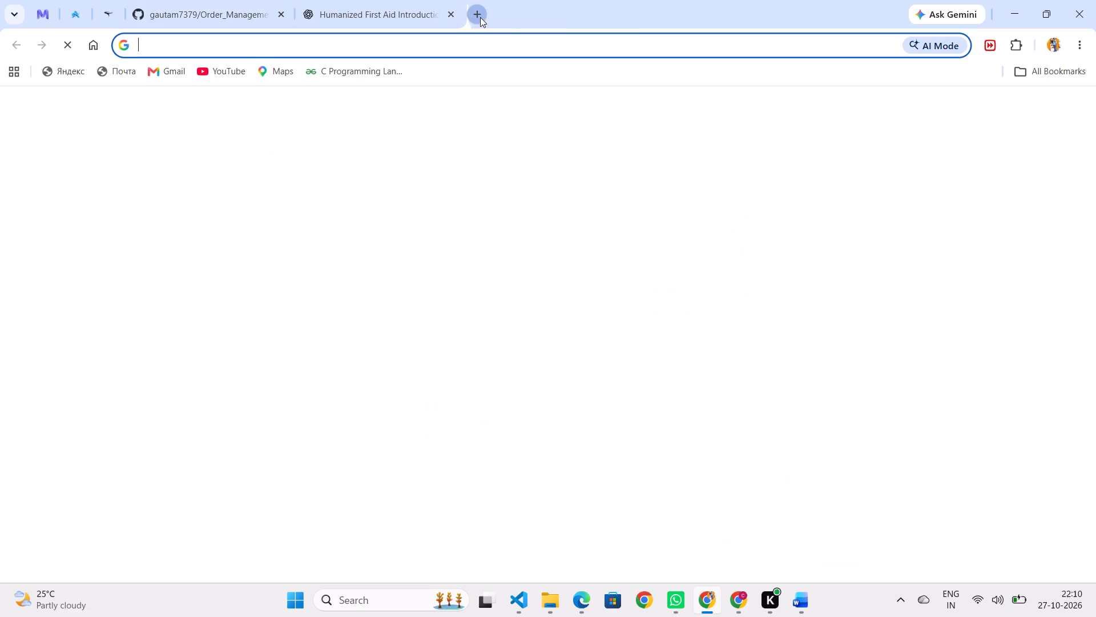
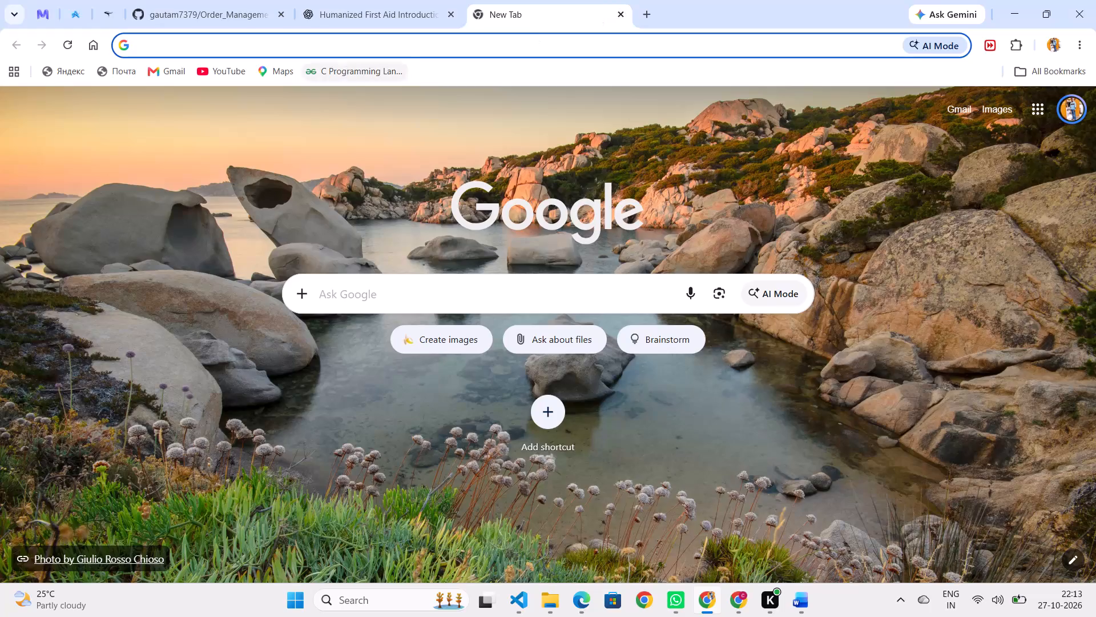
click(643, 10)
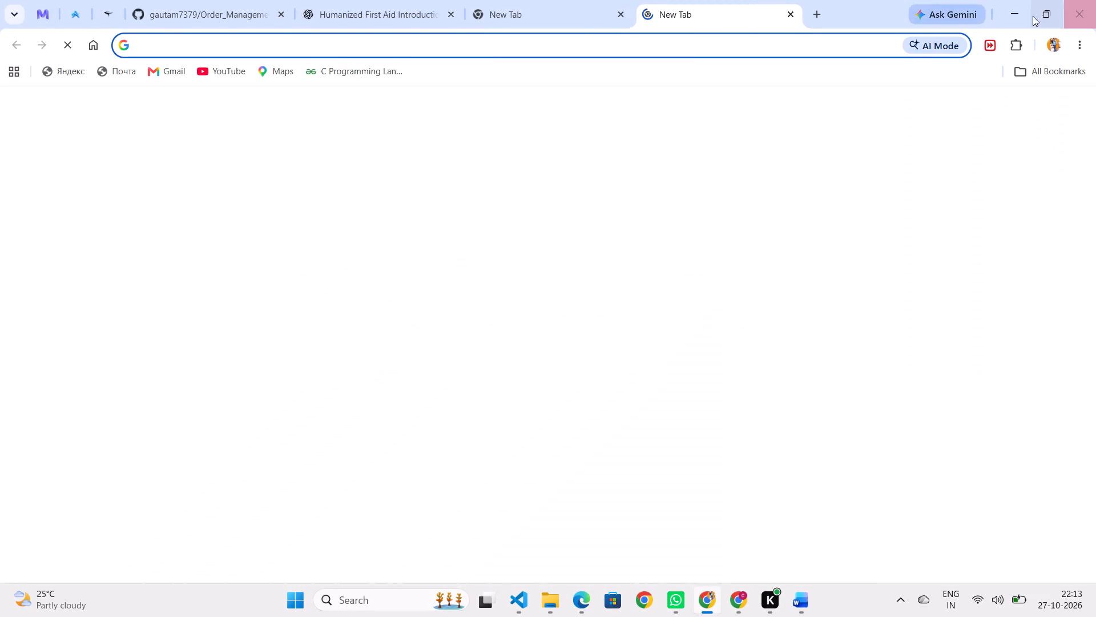
Switch from Chrome to Edge and close the older 1234 and 2026 PDF versions, keeping only the 2027 assignment PDF open.
click(1009, 8)
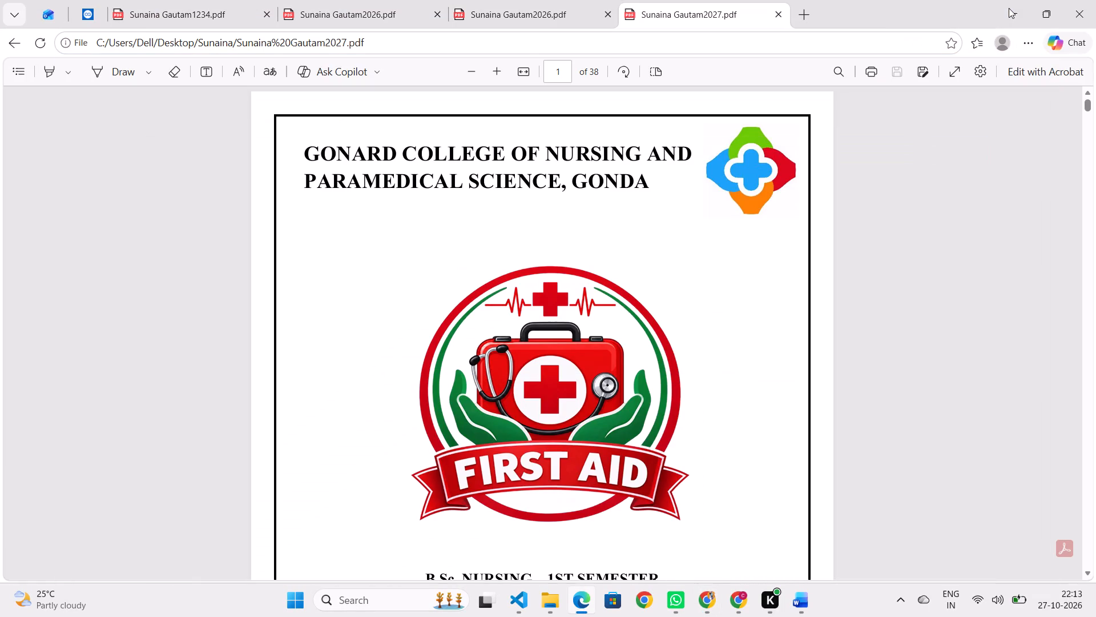
click(440, 13)
click(269, 15)
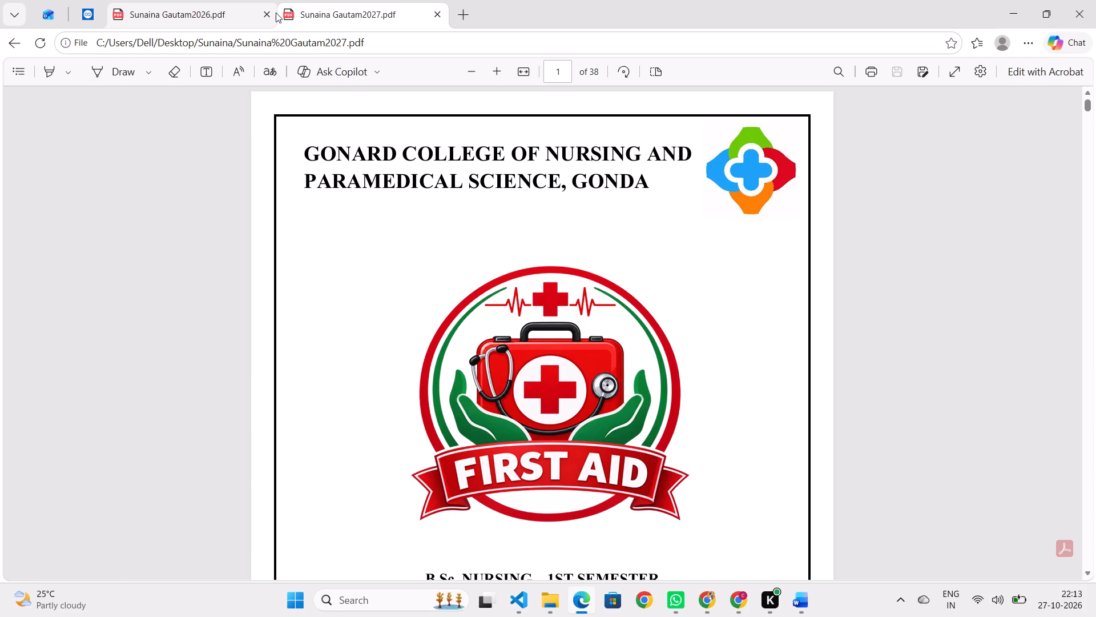
click(264, 13)
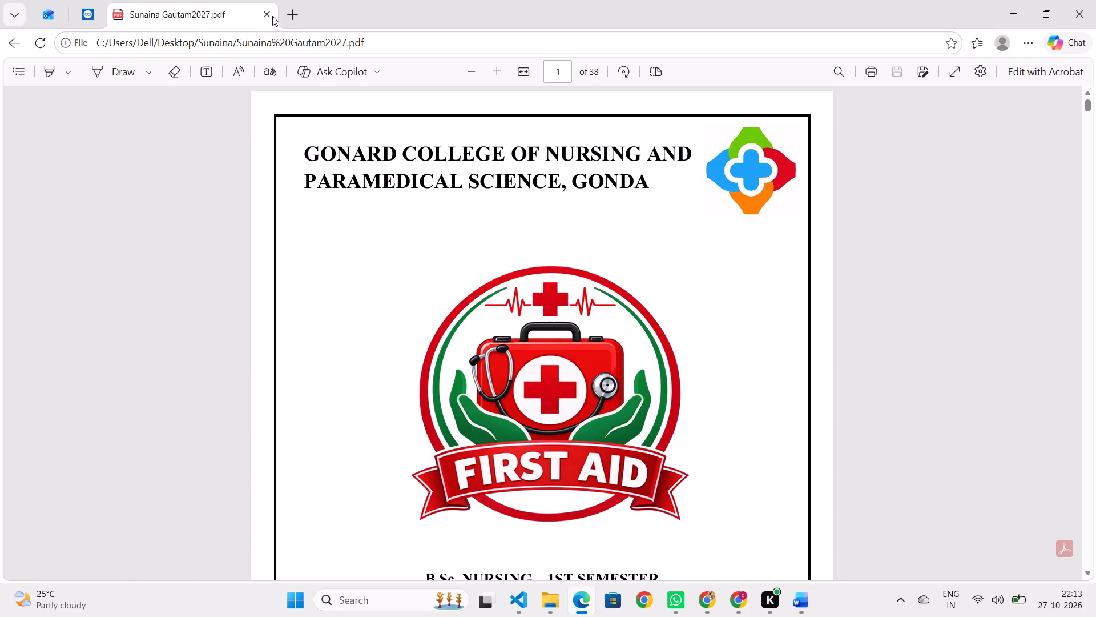